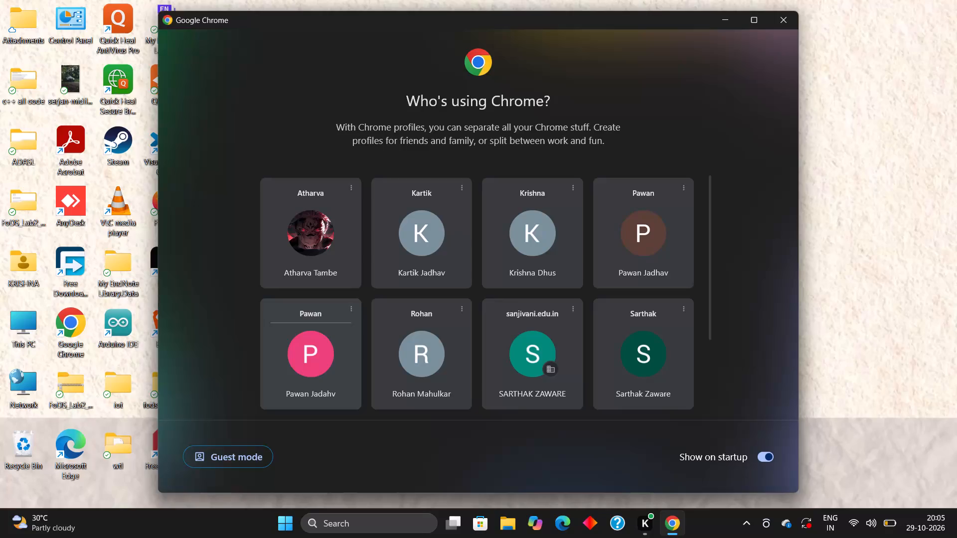
# Open the Chrome profile with the brown P avatar, search Google for canva and open the Canva website.
pyautogui.click(616, 260)
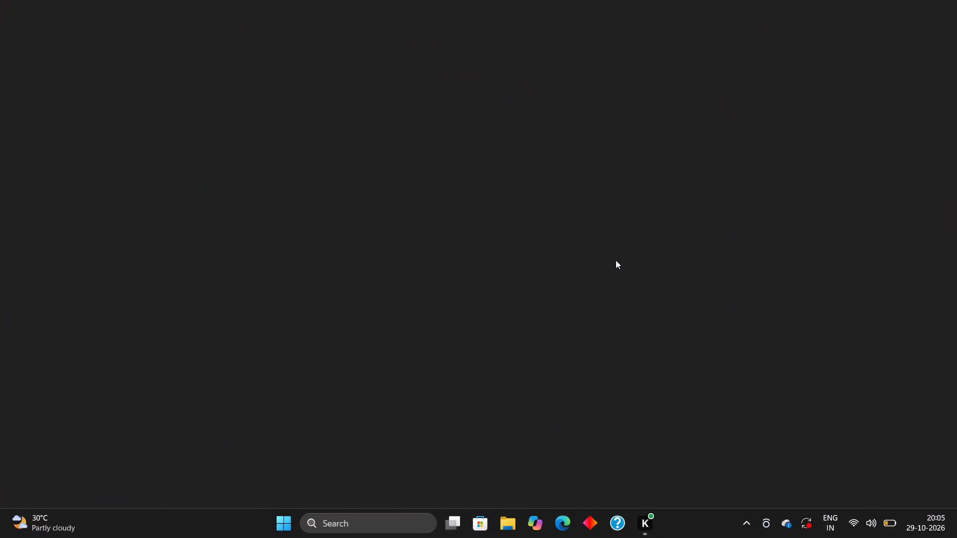
pyautogui.click(407, 242)
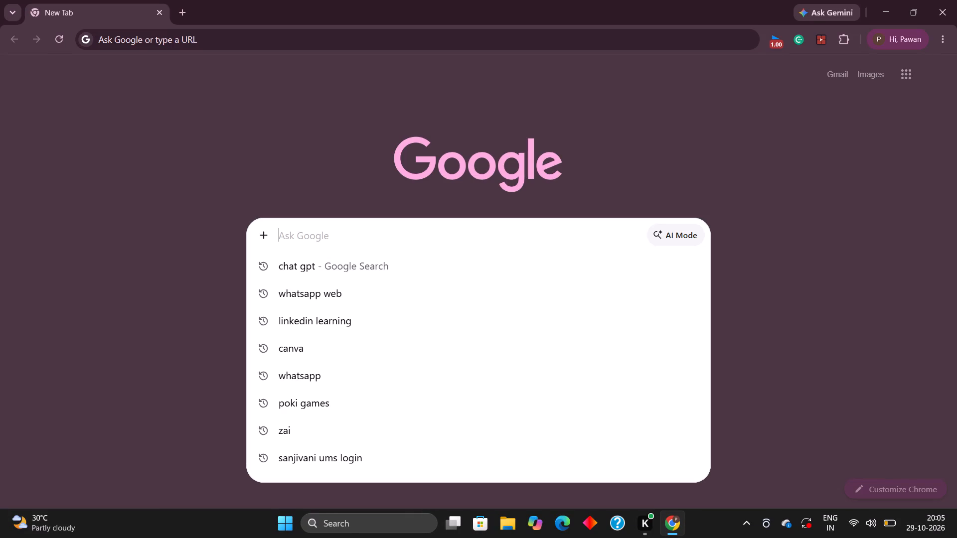
pyautogui.click(323, 345)
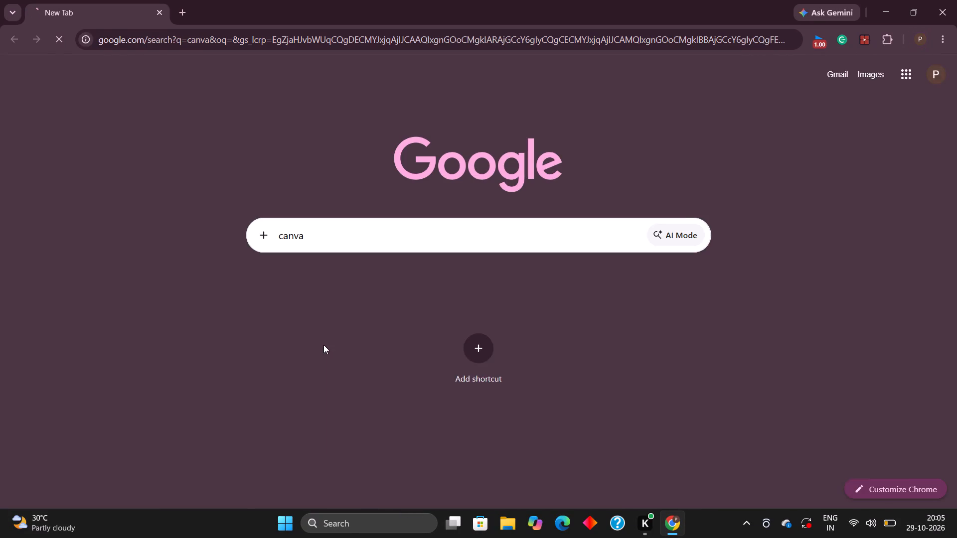
pyautogui.click(249, 191)
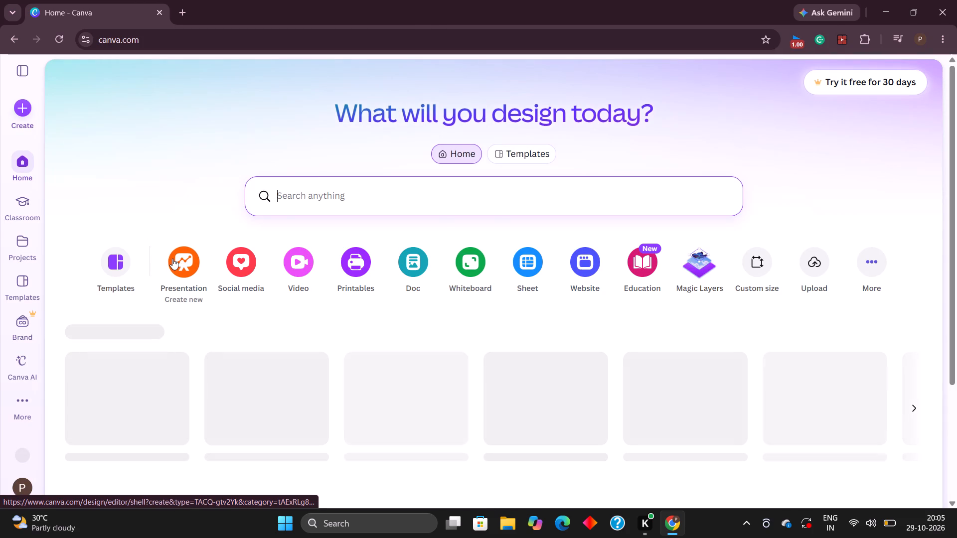
# Create a blank Logo design from Canva's Logo template category.
pyautogui.click(110, 263)
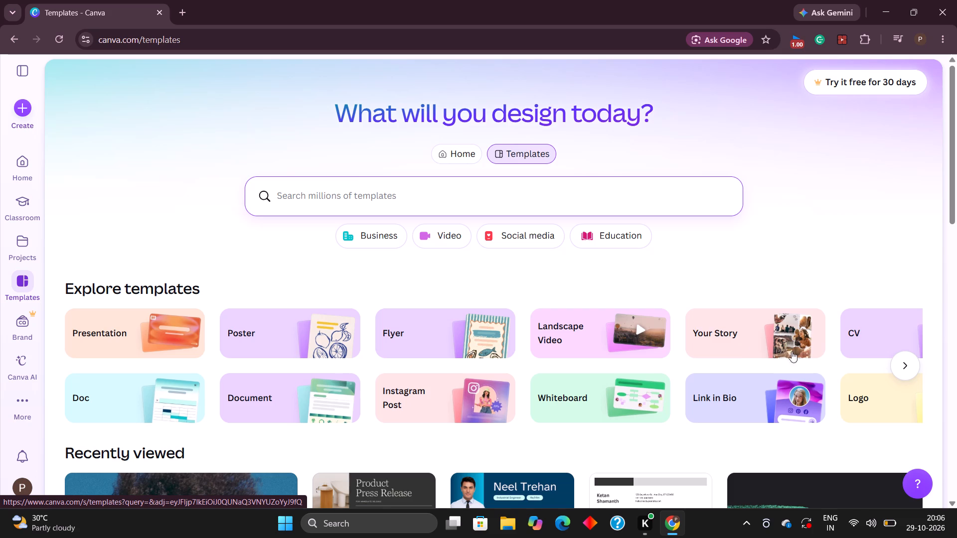
pyautogui.hscroll(-2, 758, 354)
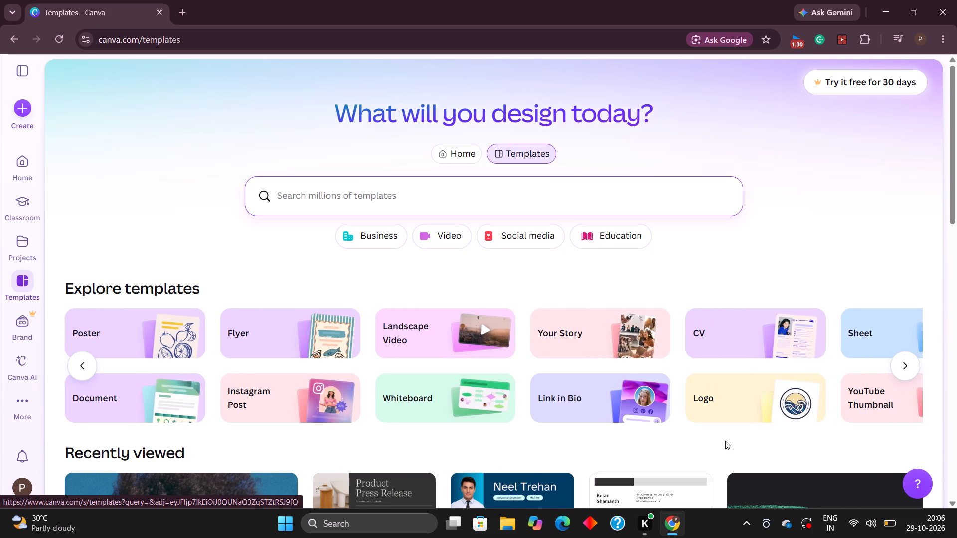
pyautogui.click(745, 399)
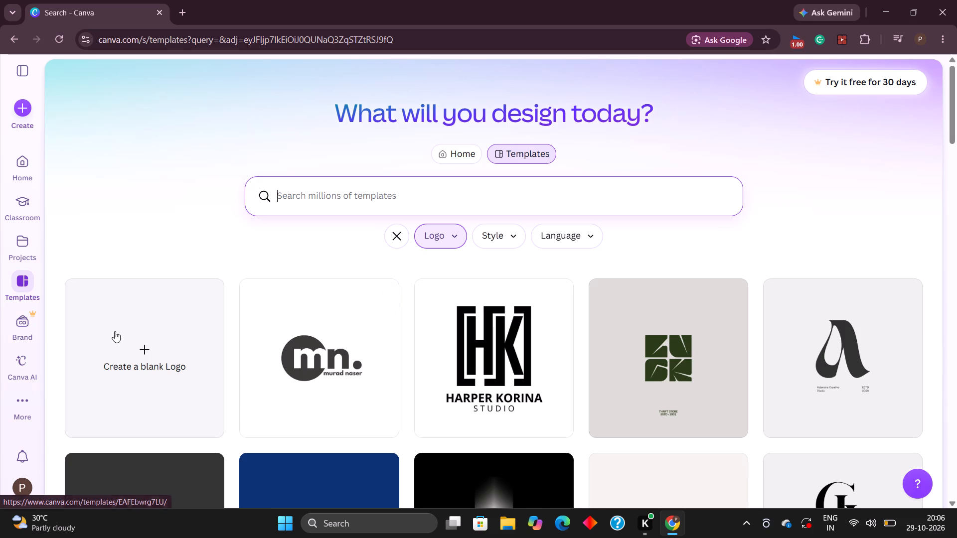
pyautogui.click(128, 345)
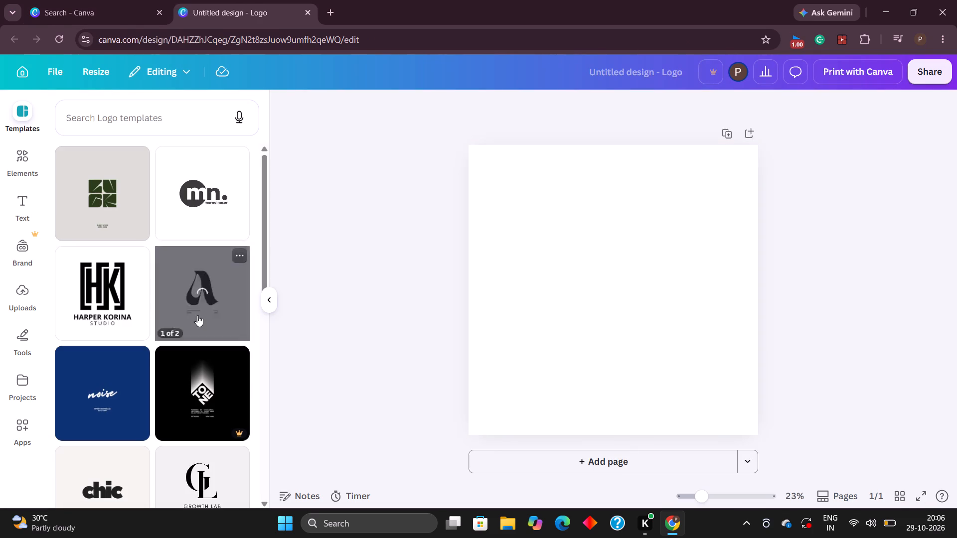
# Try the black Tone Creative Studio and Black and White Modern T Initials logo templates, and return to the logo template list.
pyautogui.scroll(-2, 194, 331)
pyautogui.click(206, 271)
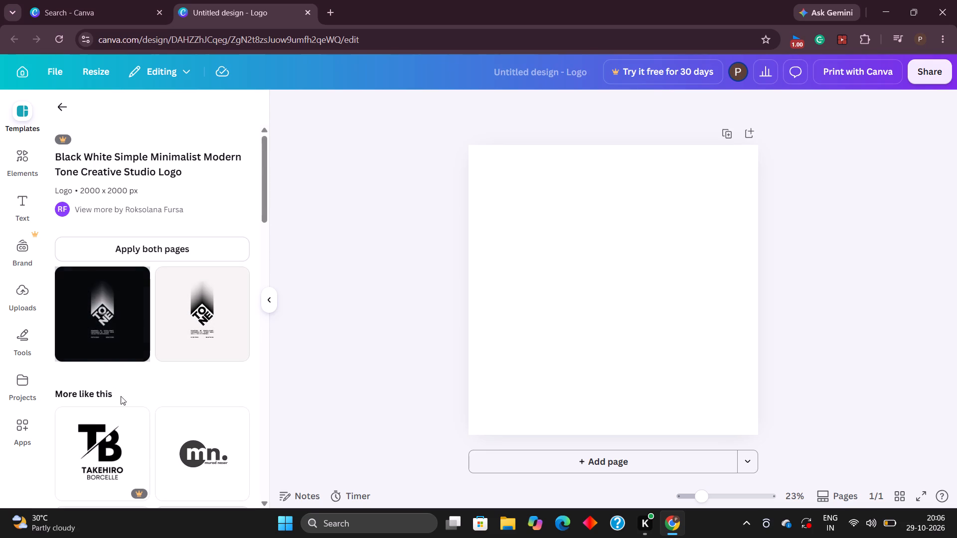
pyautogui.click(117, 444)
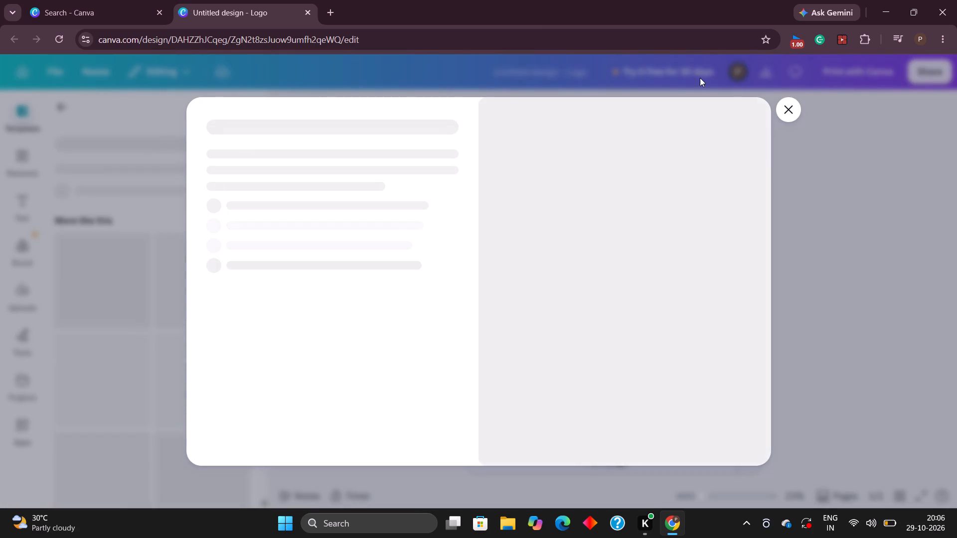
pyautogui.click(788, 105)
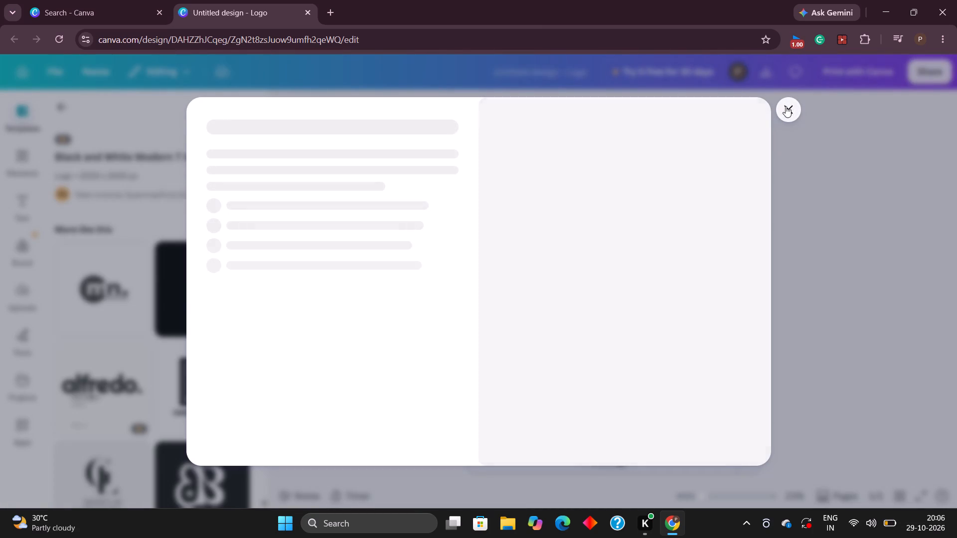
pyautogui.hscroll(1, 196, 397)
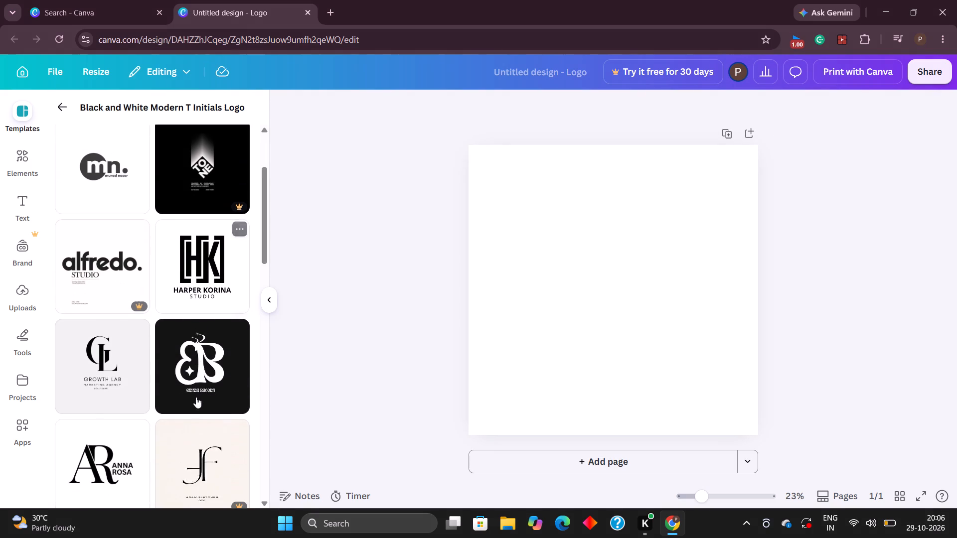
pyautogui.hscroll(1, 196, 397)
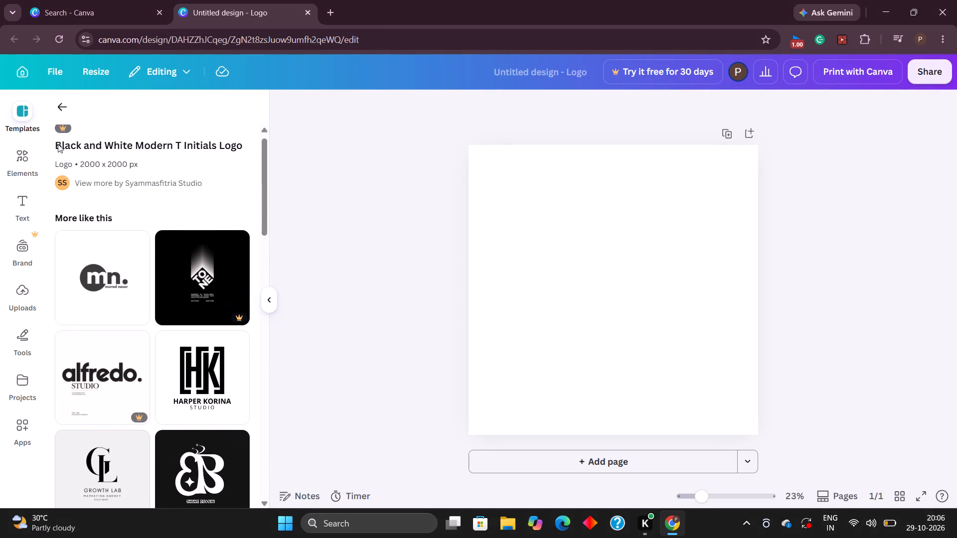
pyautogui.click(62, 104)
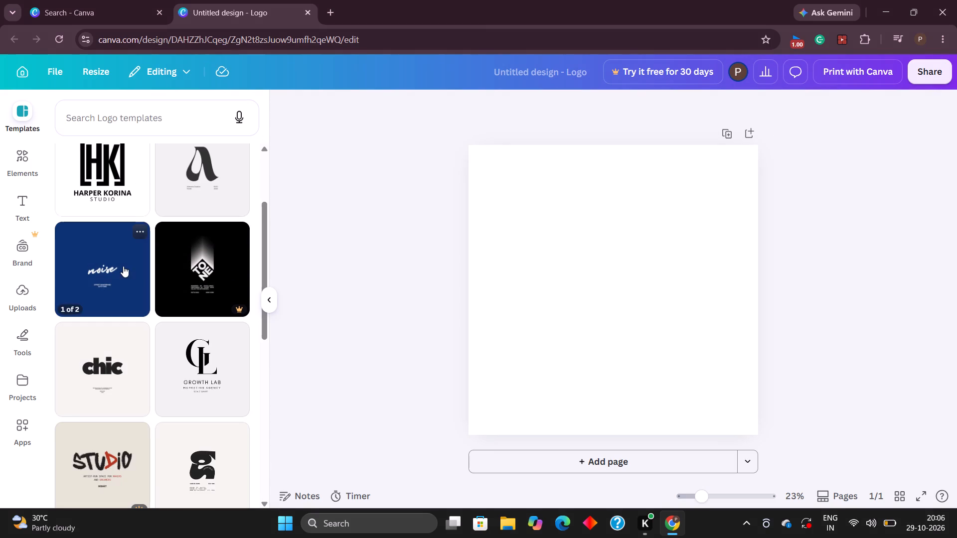
# Browse the logo templates for a suitable initials-style design.
pyautogui.scroll(-4, 123, 267)
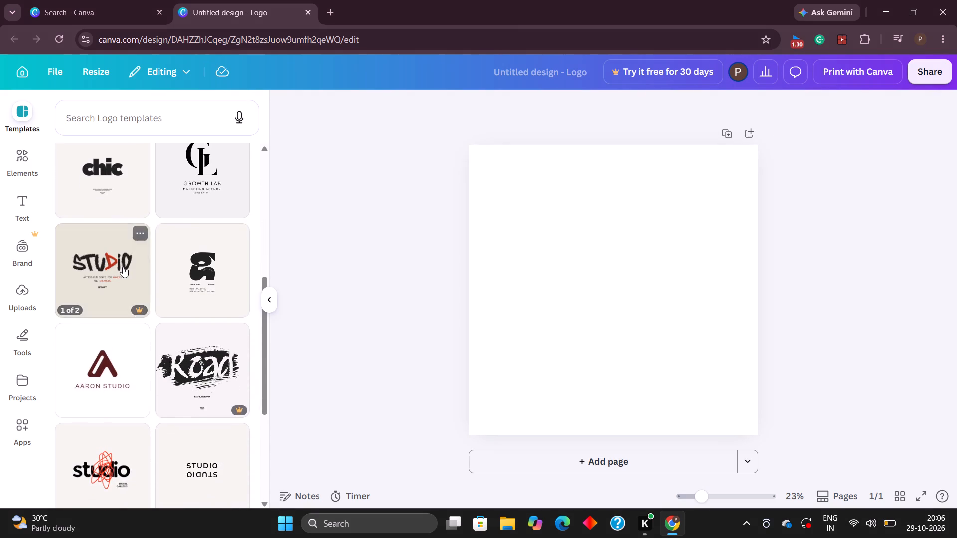
pyautogui.scroll(-3, 123, 267)
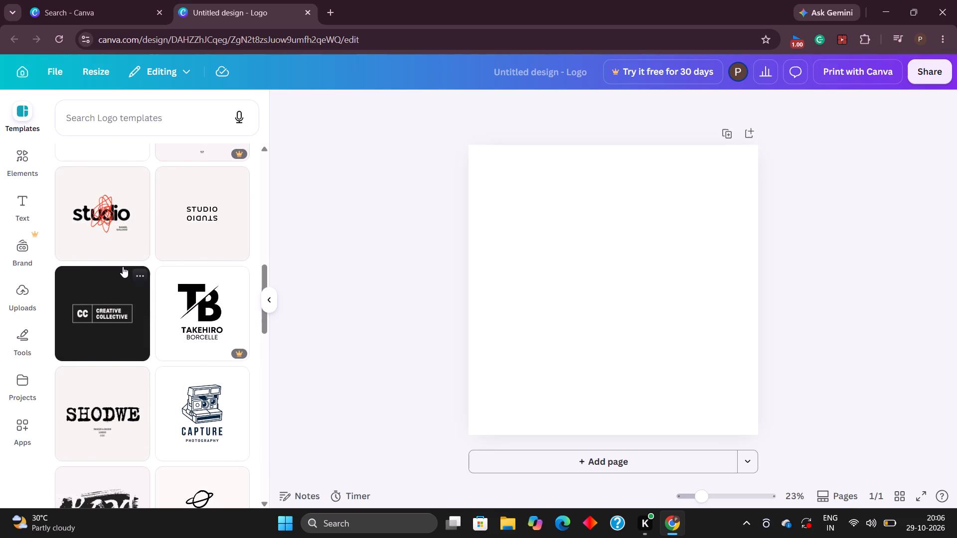
pyautogui.scroll(-3, 123, 267)
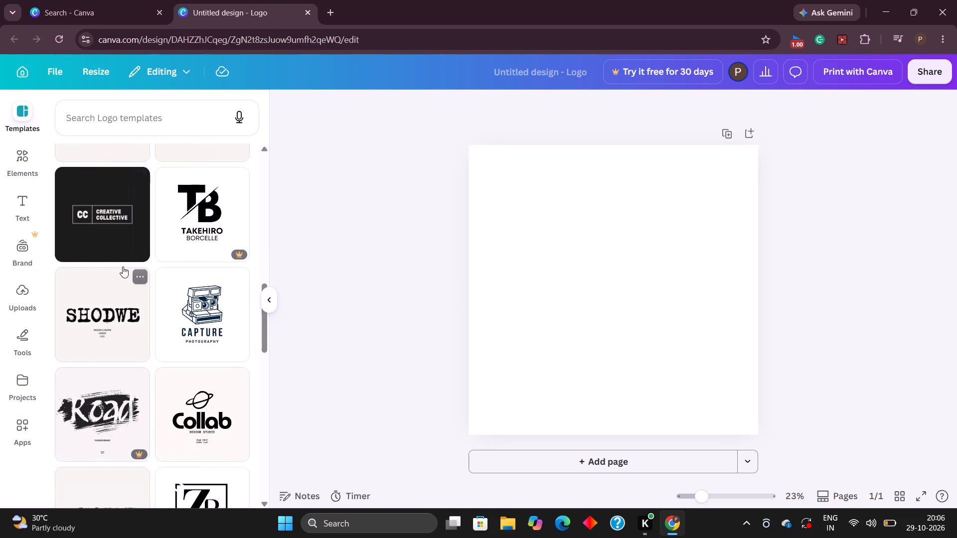
pyautogui.scroll(-5, 123, 267)
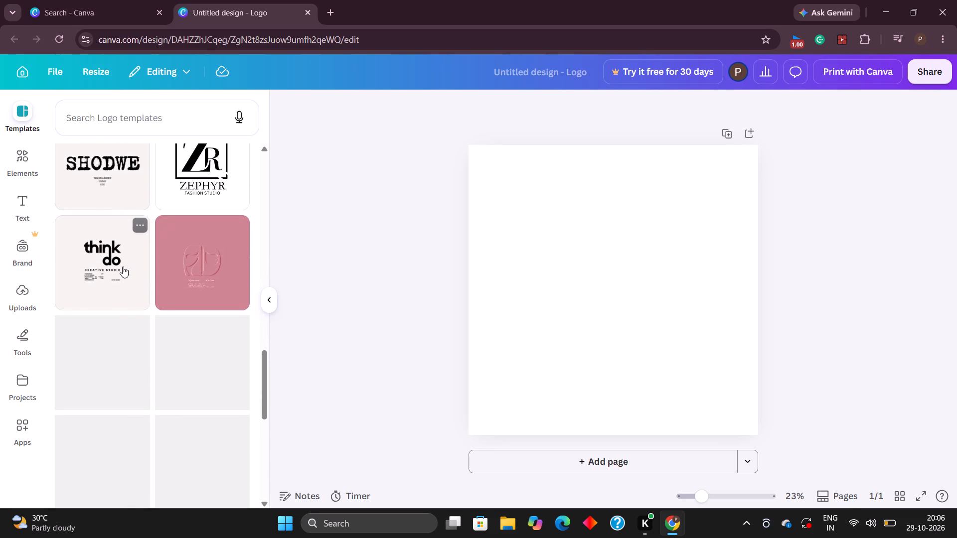
pyautogui.scroll(-3, 123, 267)
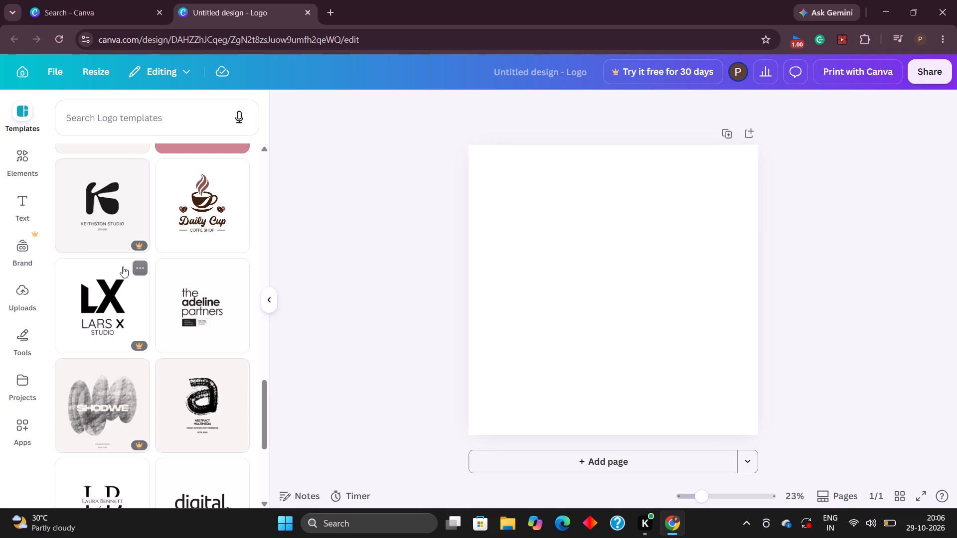
pyautogui.scroll(-6, 123, 267)
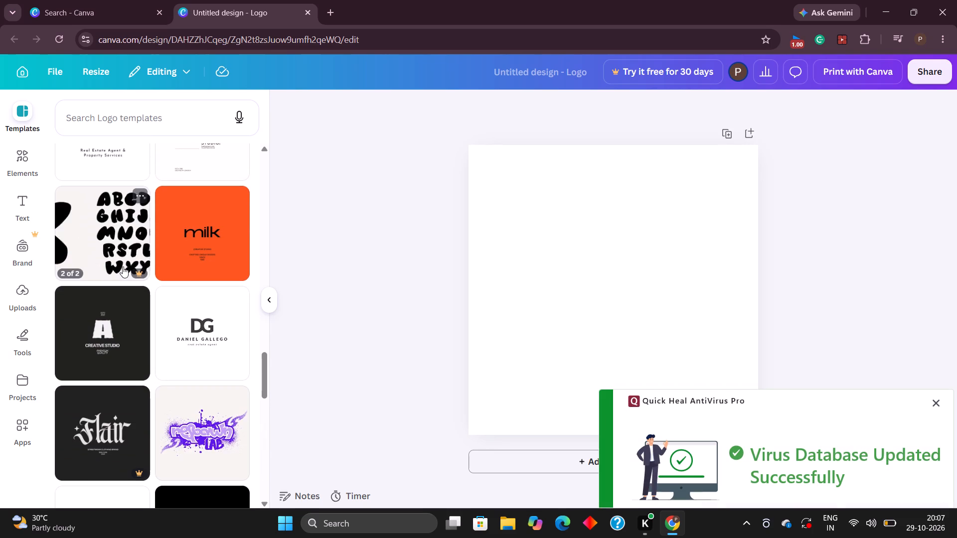
pyautogui.scroll(-2, 123, 267)
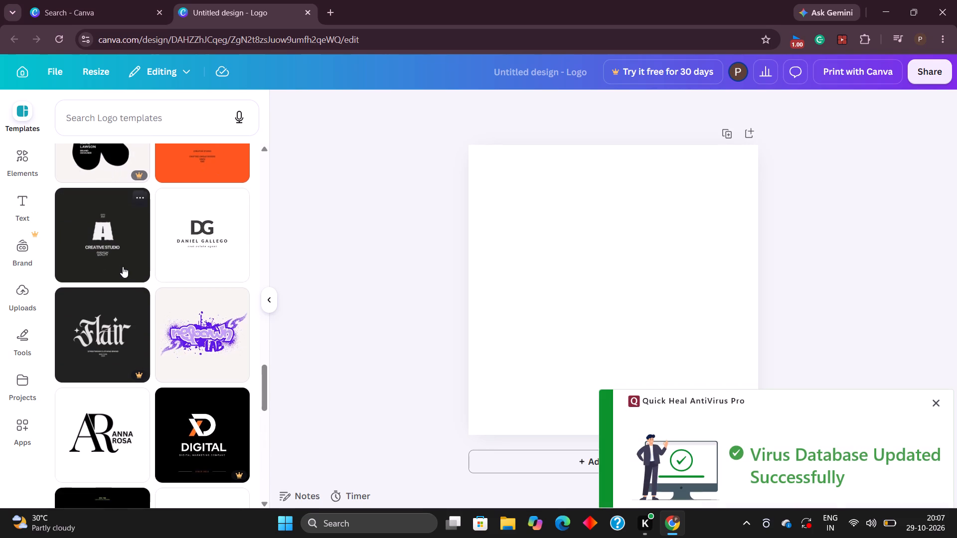
pyautogui.scroll(-2, 123, 267)
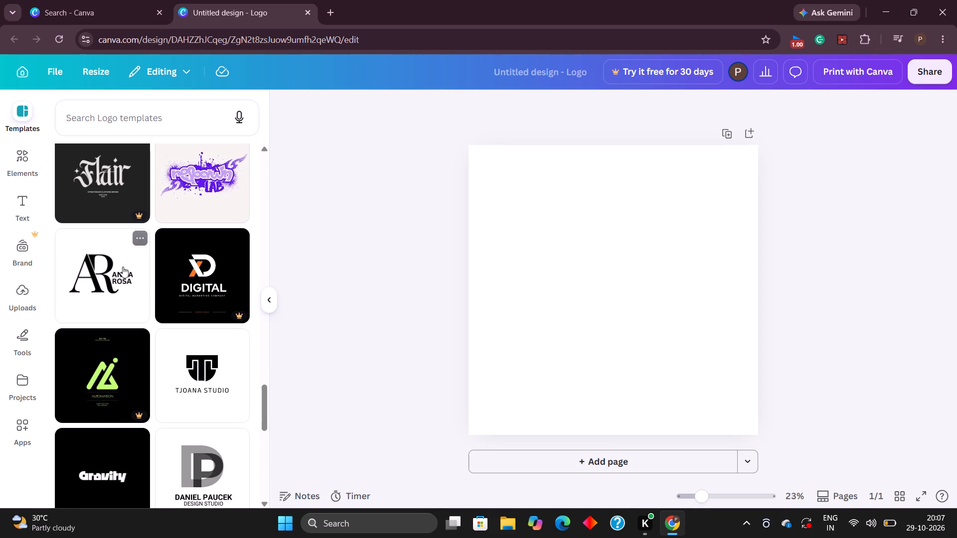
pyautogui.scroll(-2, 123, 267)
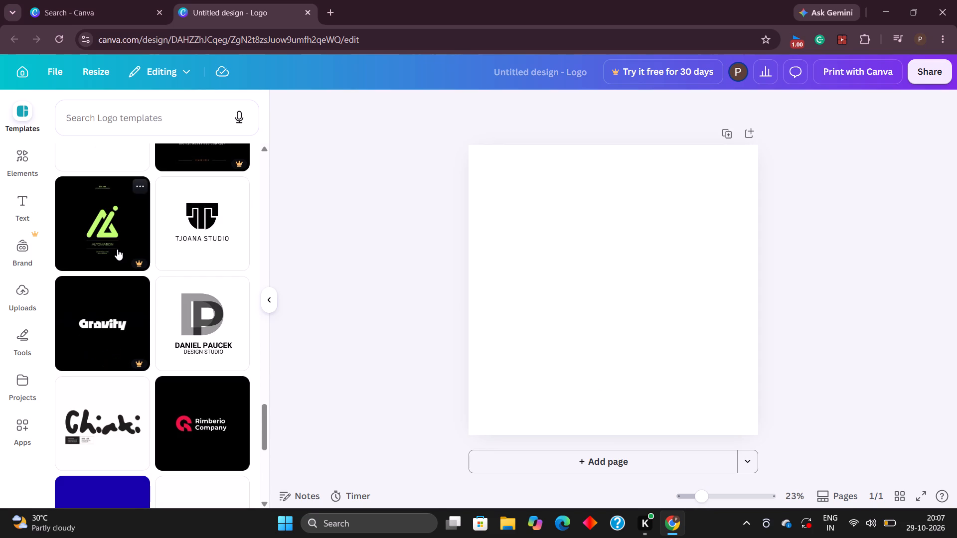
pyautogui.hscroll(1, 117, 249)
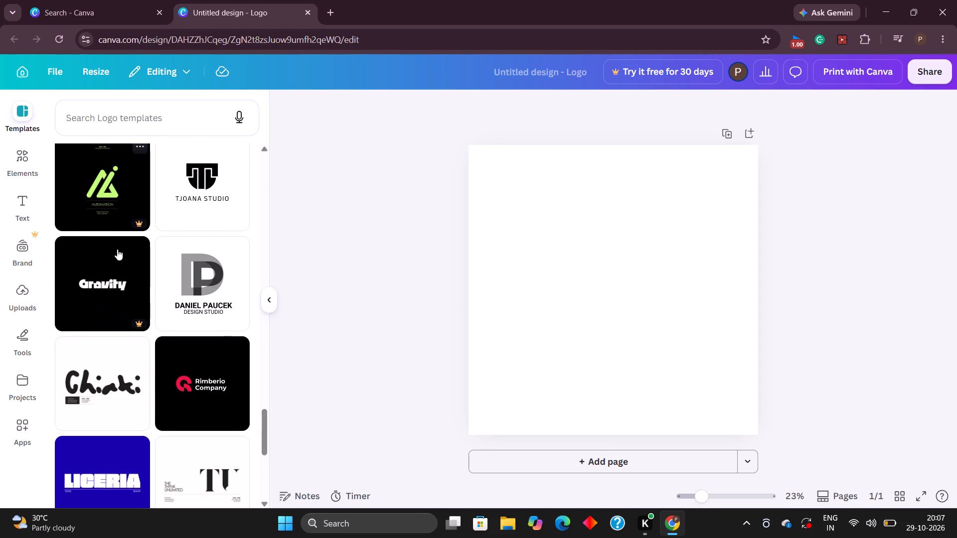
pyautogui.scroll(-4, 117, 249)
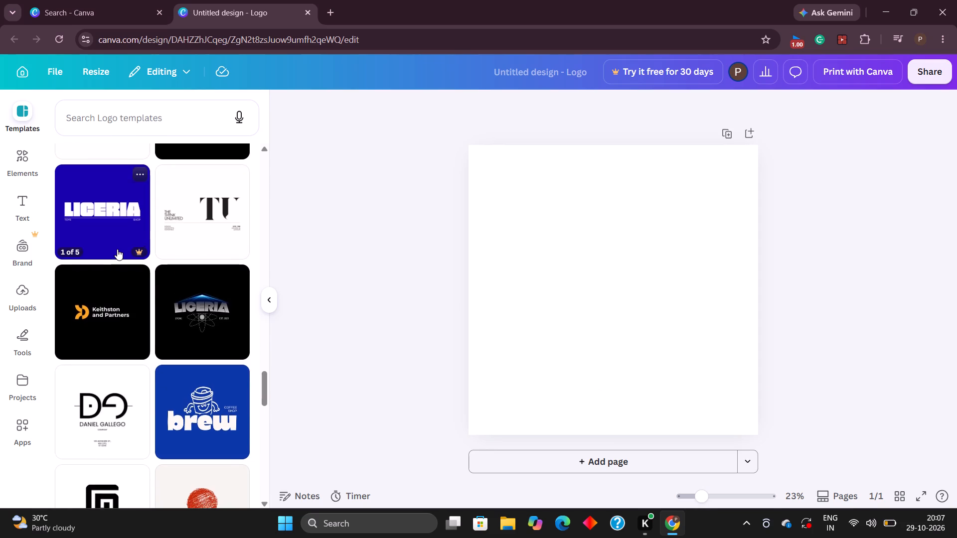
pyautogui.scroll(-5, 117, 249)
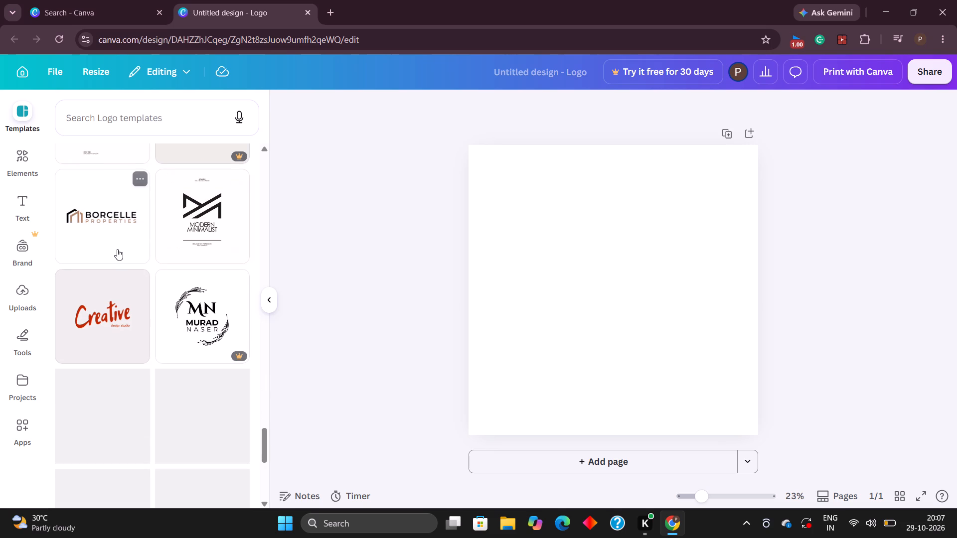
pyautogui.scroll(-4, 117, 249)
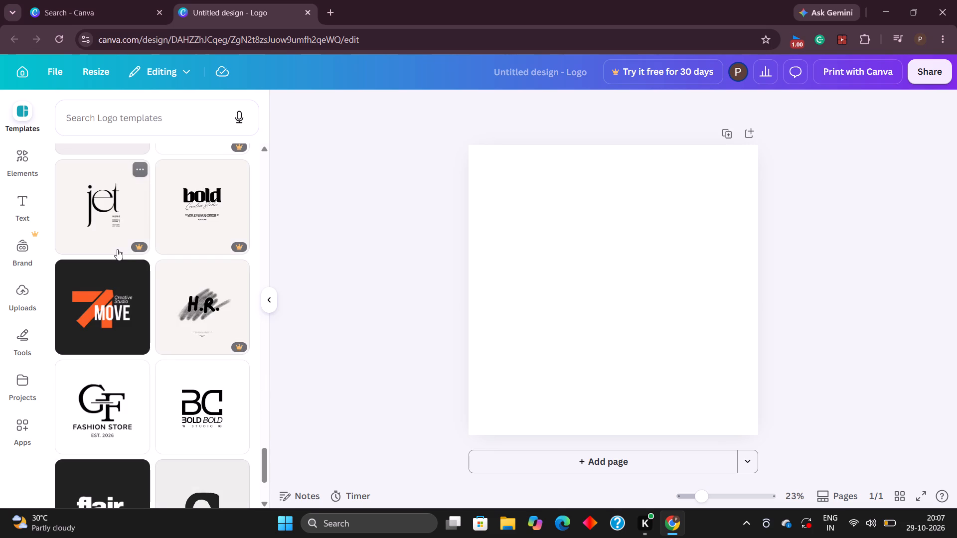
pyautogui.scroll(-4, 117, 249)
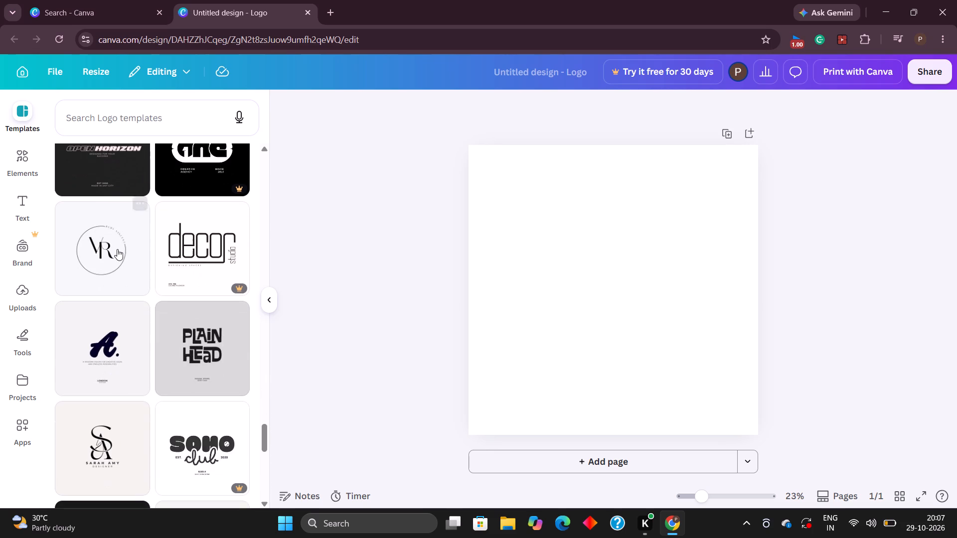
pyautogui.scroll(-3, 117, 249)
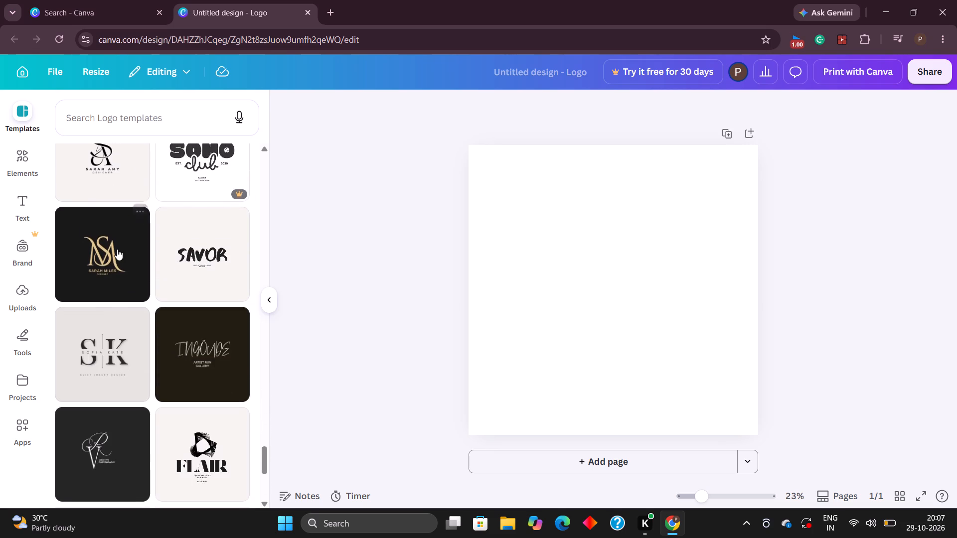
pyautogui.scroll(-2, 117, 249)
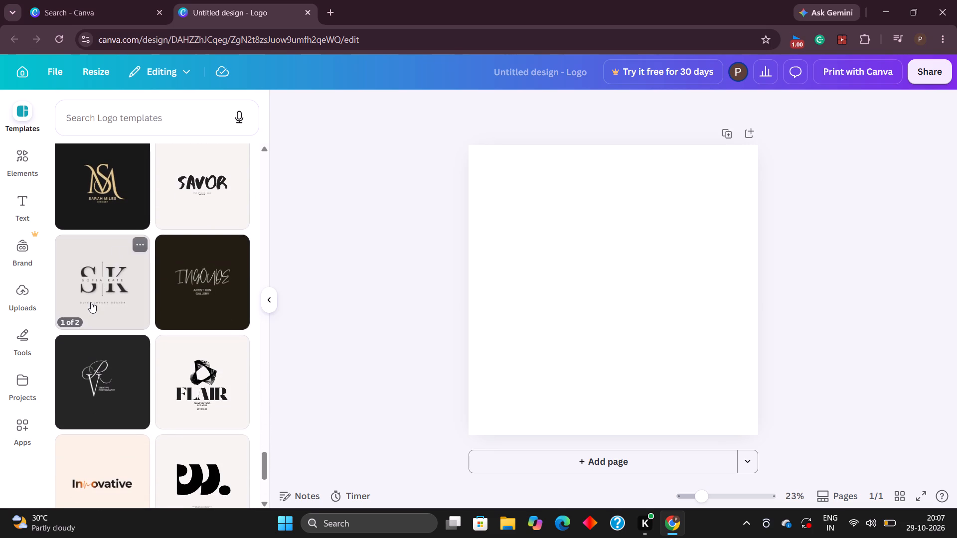
# Apply the light S|K page of the Black and White Minimalist Luxury Logo template to the blank page.
pyautogui.click(91, 302)
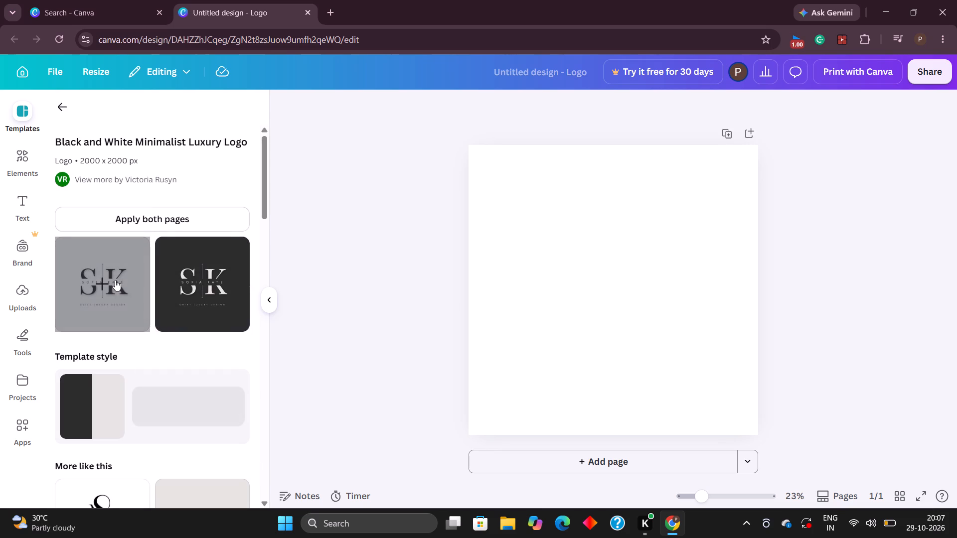
pyautogui.click(115, 280)
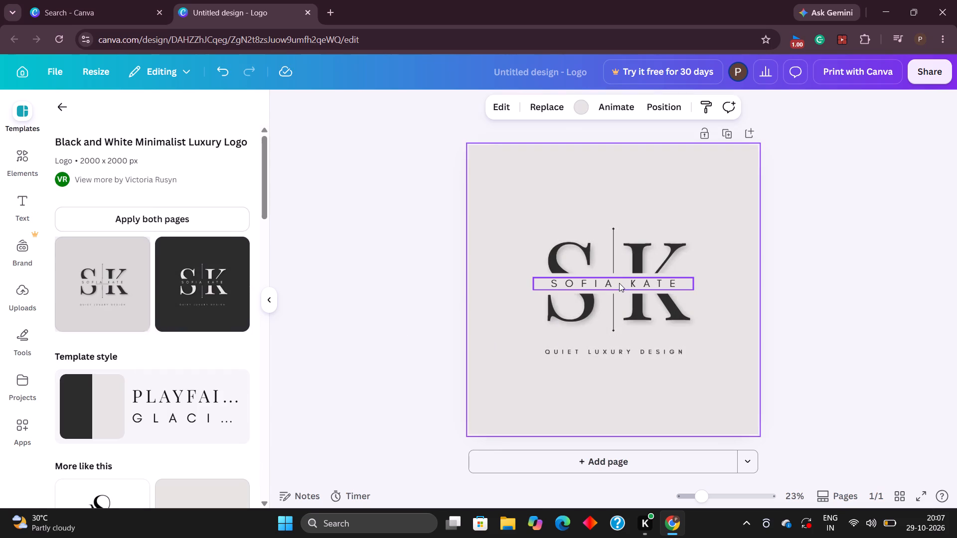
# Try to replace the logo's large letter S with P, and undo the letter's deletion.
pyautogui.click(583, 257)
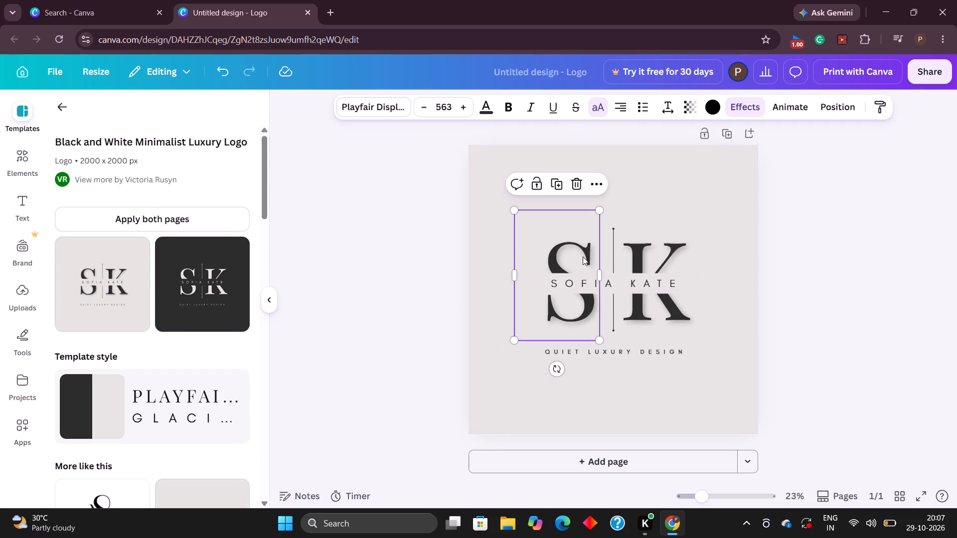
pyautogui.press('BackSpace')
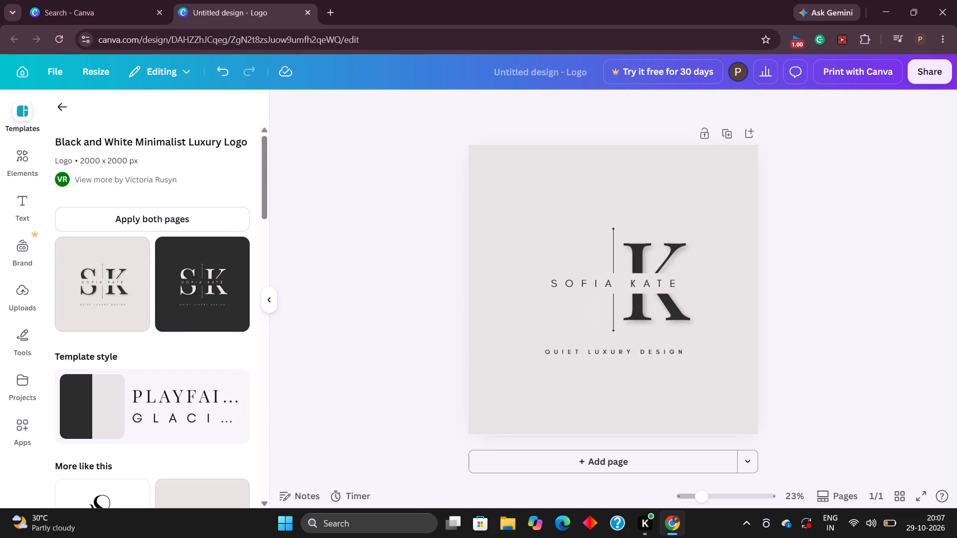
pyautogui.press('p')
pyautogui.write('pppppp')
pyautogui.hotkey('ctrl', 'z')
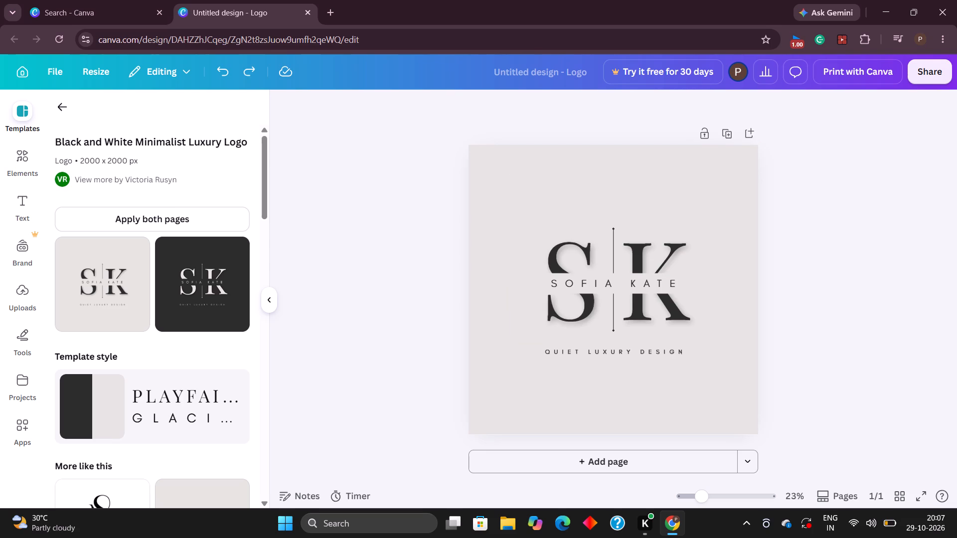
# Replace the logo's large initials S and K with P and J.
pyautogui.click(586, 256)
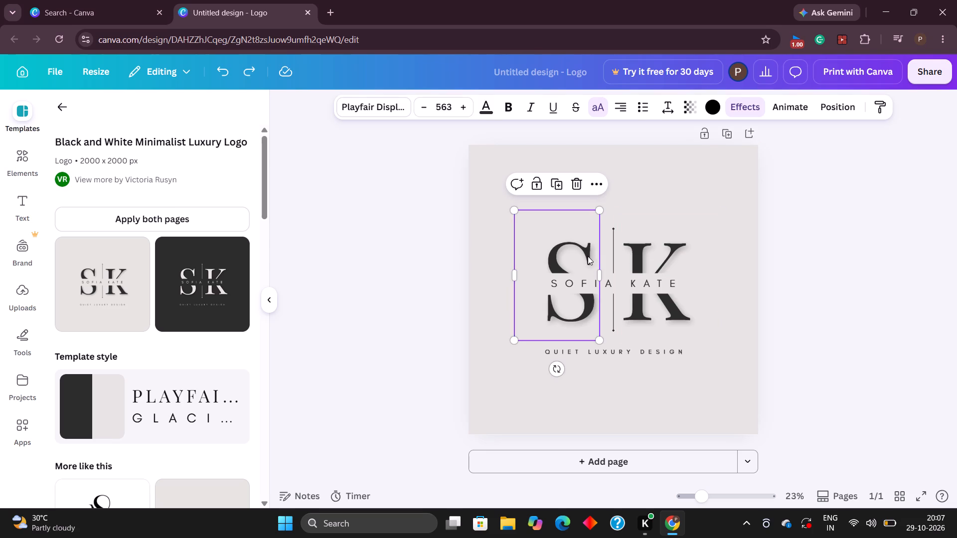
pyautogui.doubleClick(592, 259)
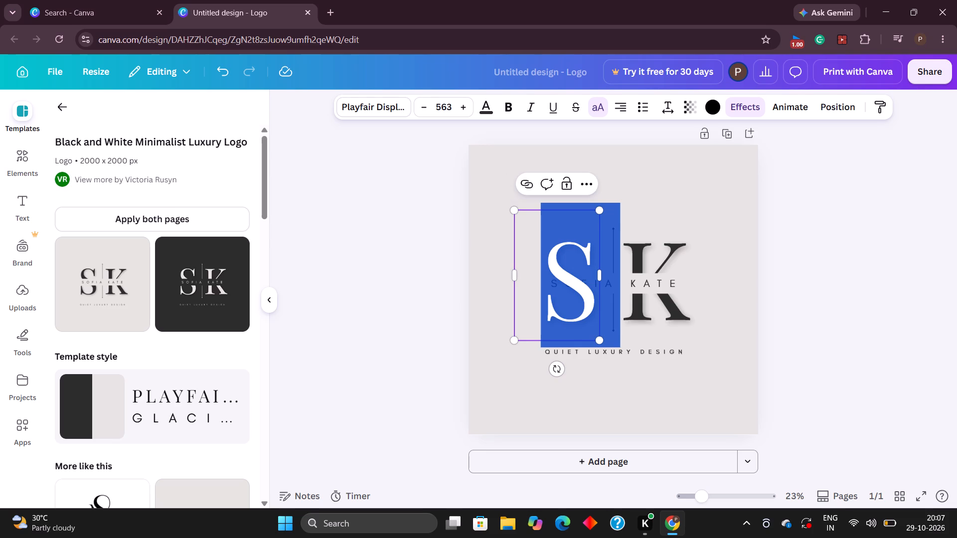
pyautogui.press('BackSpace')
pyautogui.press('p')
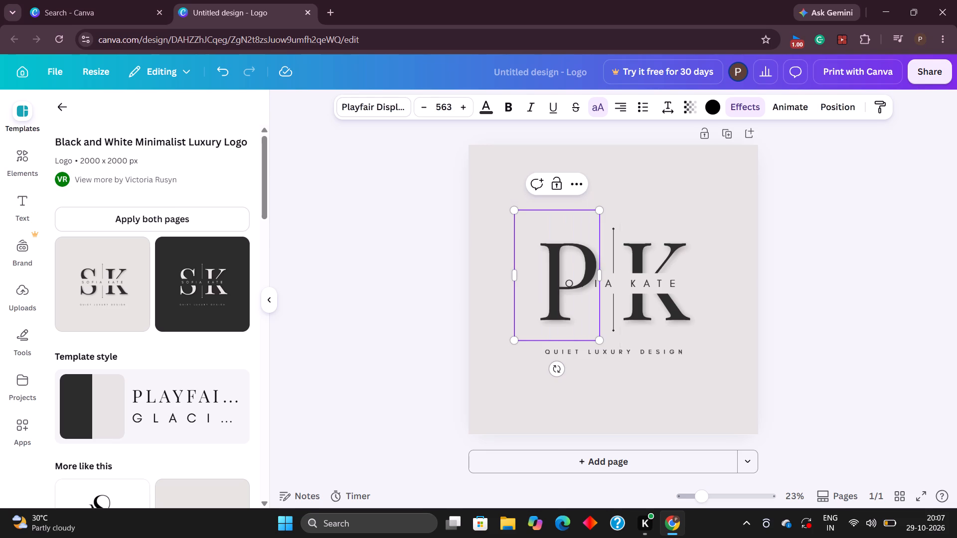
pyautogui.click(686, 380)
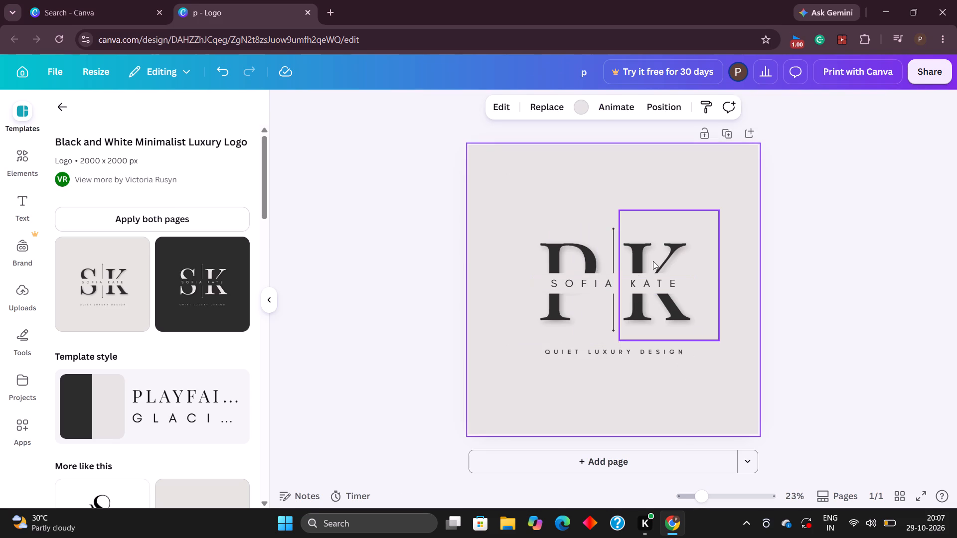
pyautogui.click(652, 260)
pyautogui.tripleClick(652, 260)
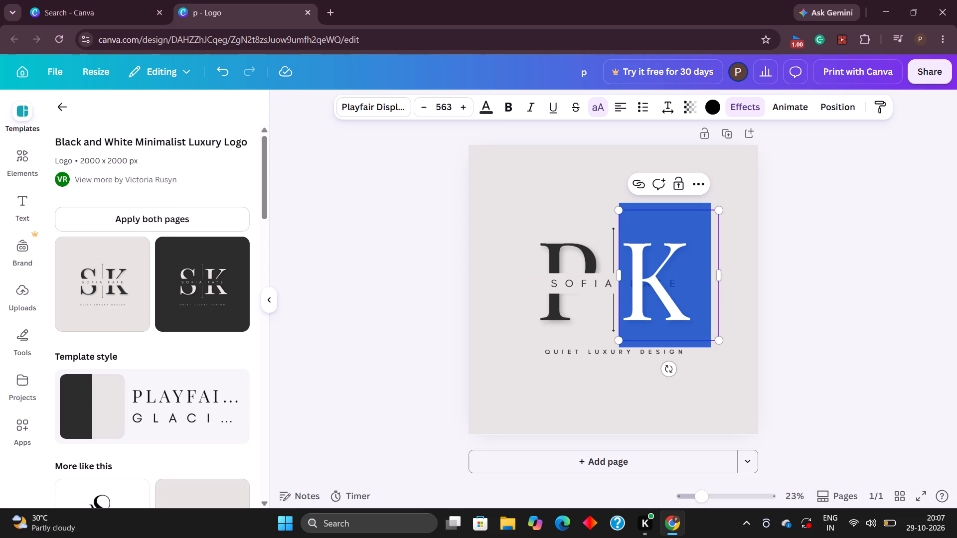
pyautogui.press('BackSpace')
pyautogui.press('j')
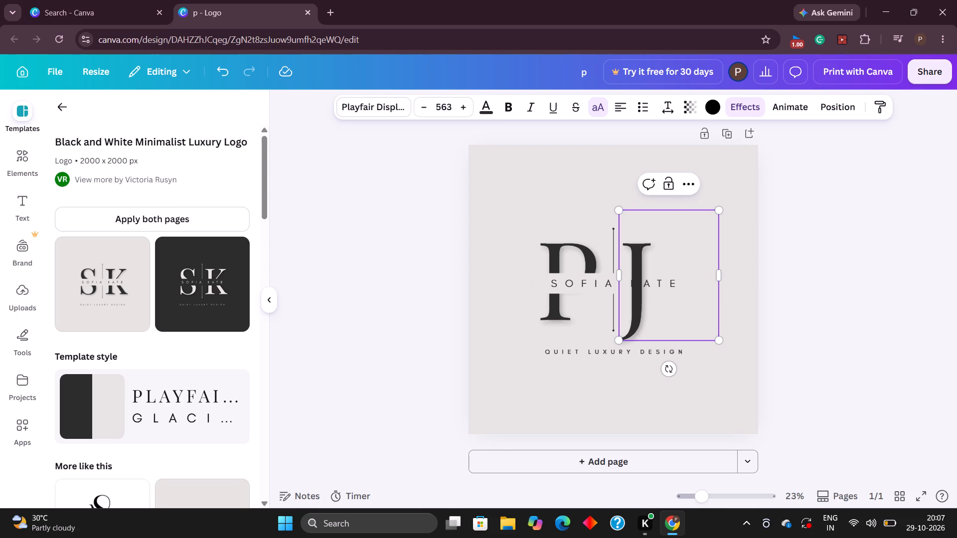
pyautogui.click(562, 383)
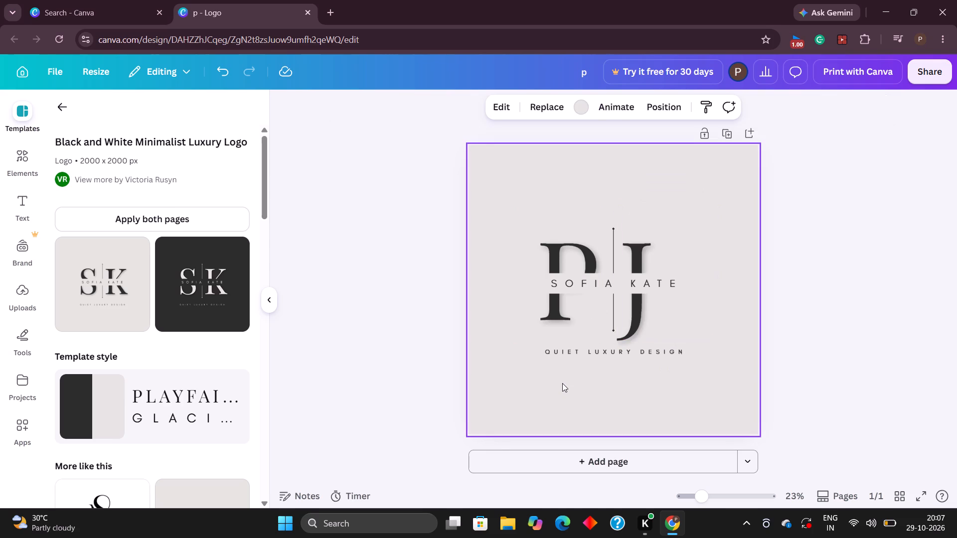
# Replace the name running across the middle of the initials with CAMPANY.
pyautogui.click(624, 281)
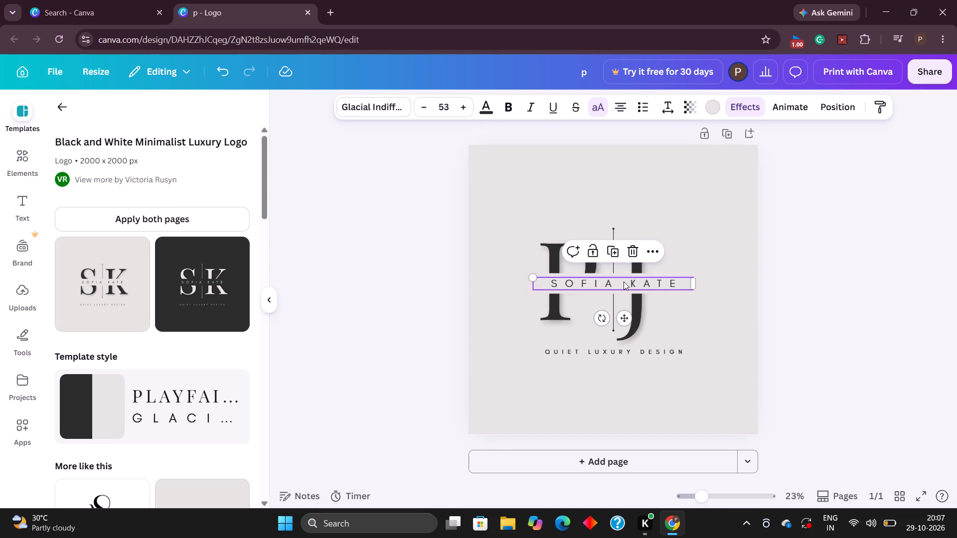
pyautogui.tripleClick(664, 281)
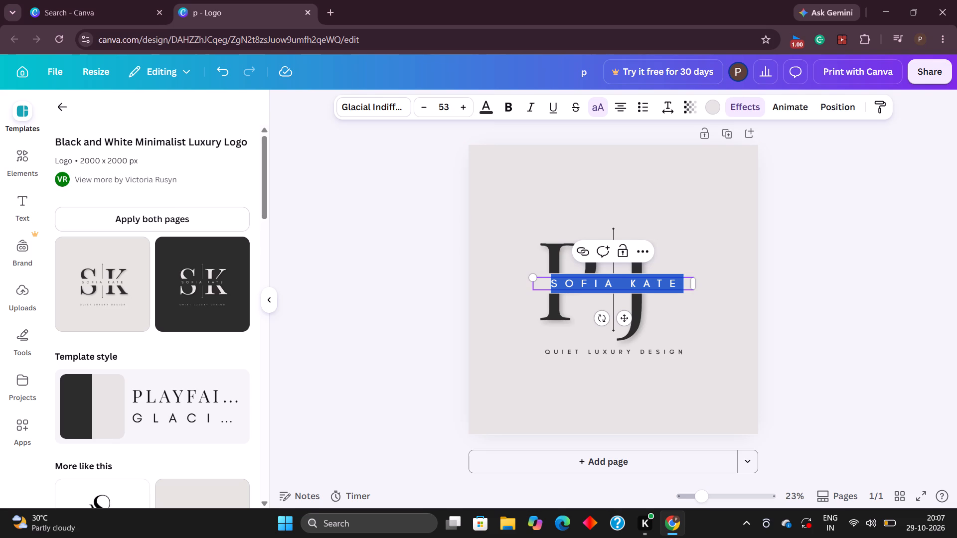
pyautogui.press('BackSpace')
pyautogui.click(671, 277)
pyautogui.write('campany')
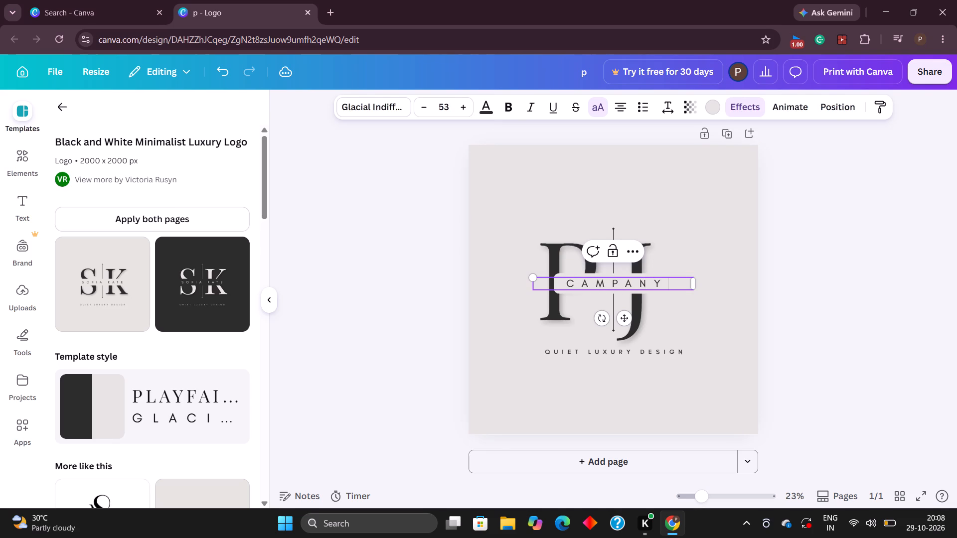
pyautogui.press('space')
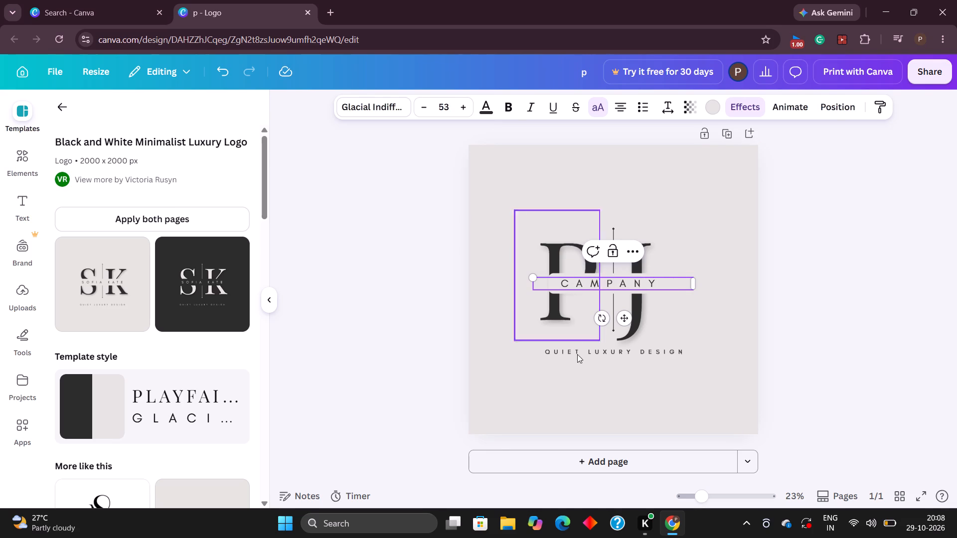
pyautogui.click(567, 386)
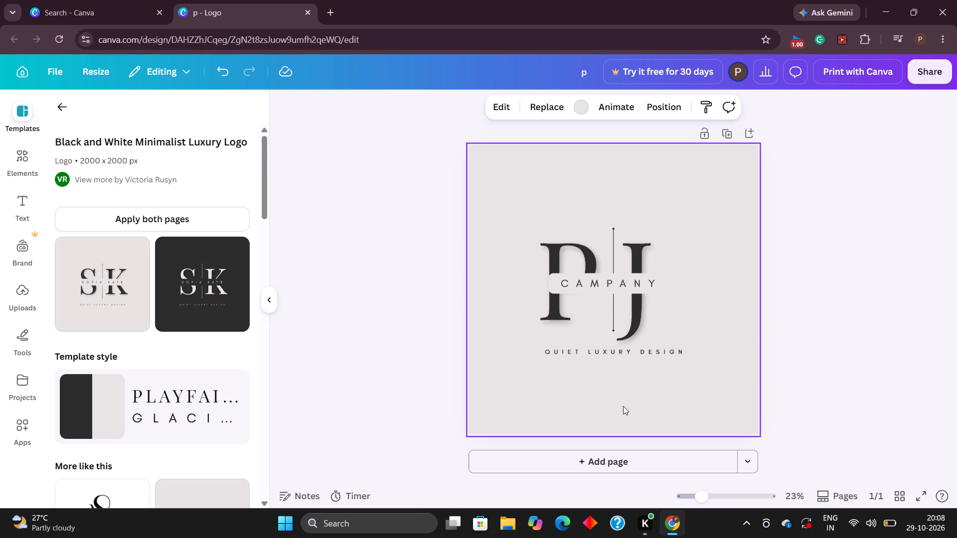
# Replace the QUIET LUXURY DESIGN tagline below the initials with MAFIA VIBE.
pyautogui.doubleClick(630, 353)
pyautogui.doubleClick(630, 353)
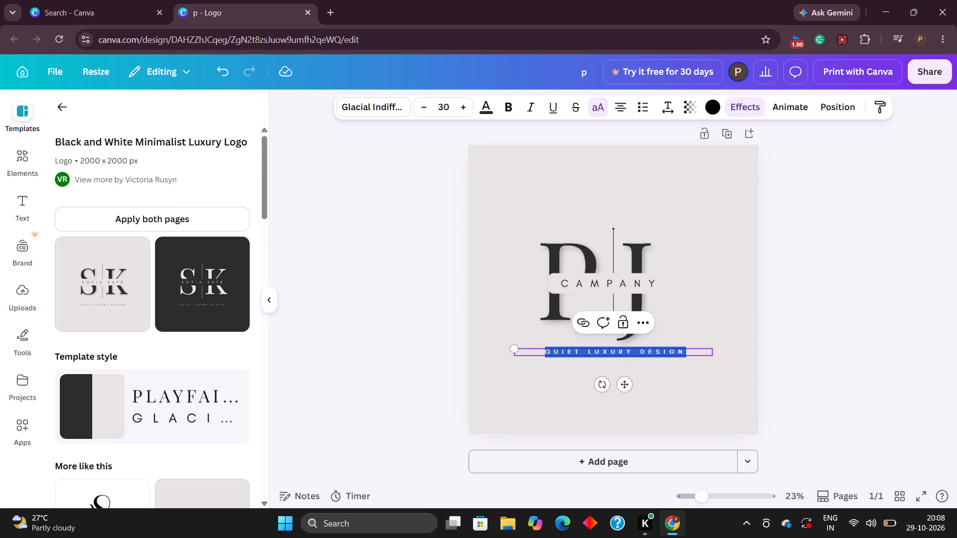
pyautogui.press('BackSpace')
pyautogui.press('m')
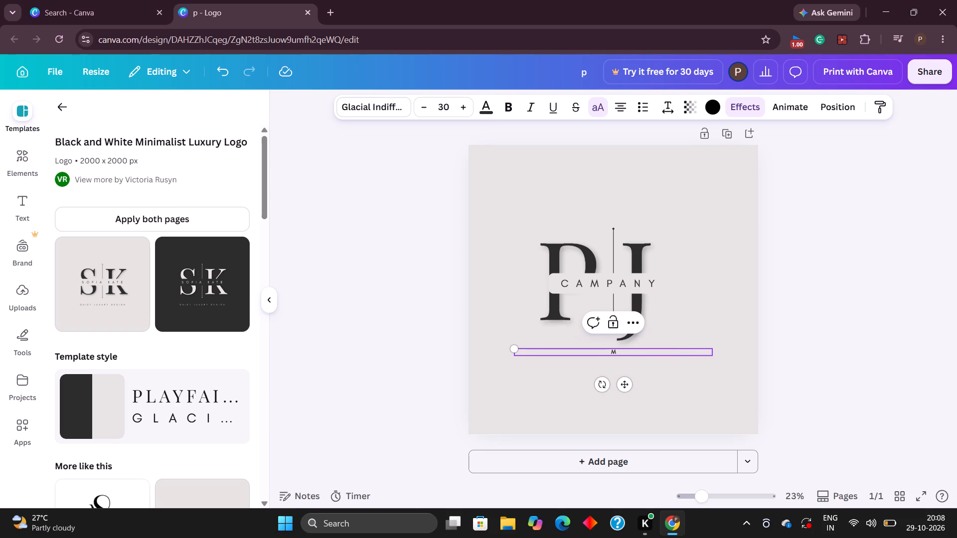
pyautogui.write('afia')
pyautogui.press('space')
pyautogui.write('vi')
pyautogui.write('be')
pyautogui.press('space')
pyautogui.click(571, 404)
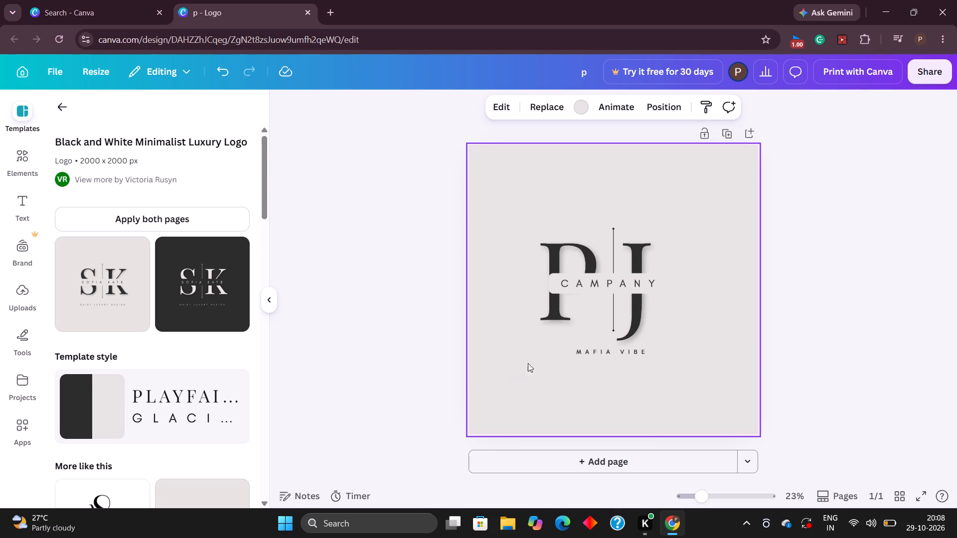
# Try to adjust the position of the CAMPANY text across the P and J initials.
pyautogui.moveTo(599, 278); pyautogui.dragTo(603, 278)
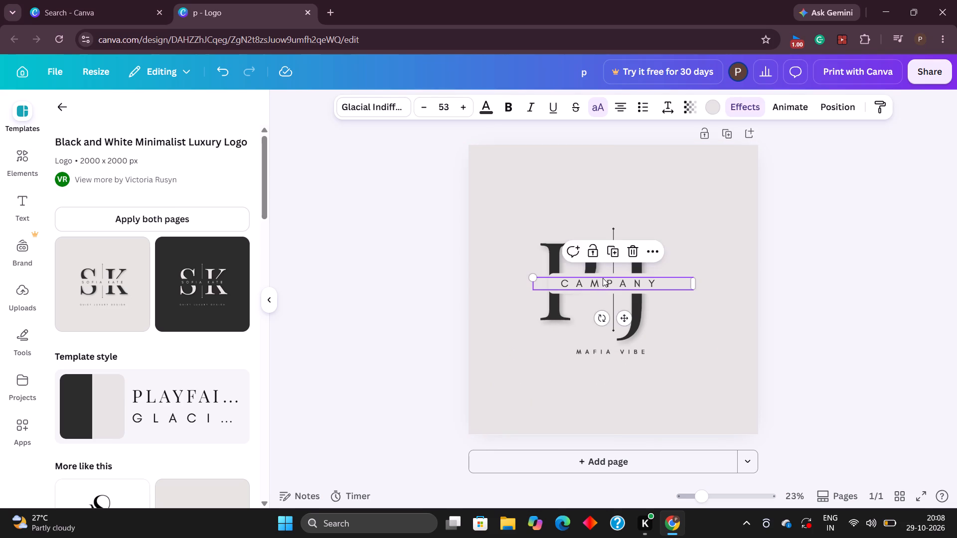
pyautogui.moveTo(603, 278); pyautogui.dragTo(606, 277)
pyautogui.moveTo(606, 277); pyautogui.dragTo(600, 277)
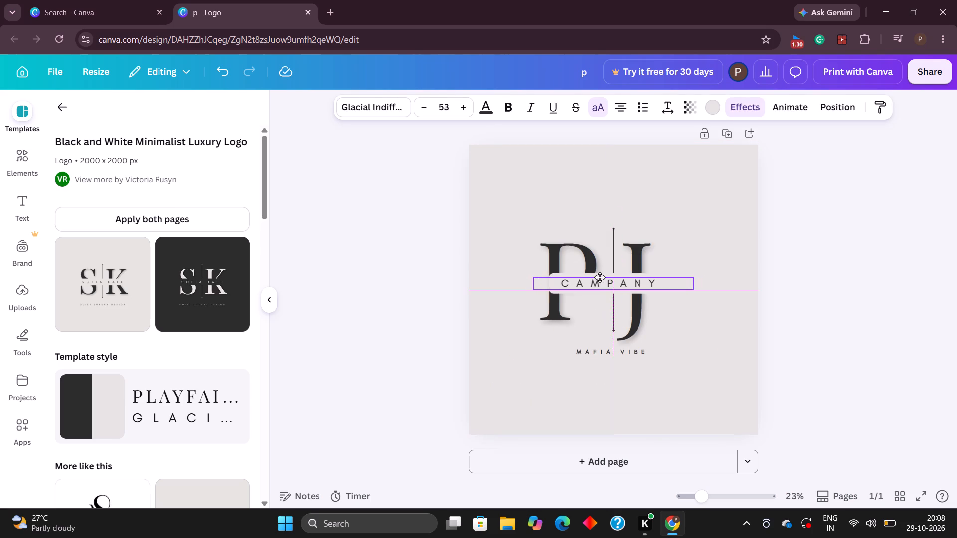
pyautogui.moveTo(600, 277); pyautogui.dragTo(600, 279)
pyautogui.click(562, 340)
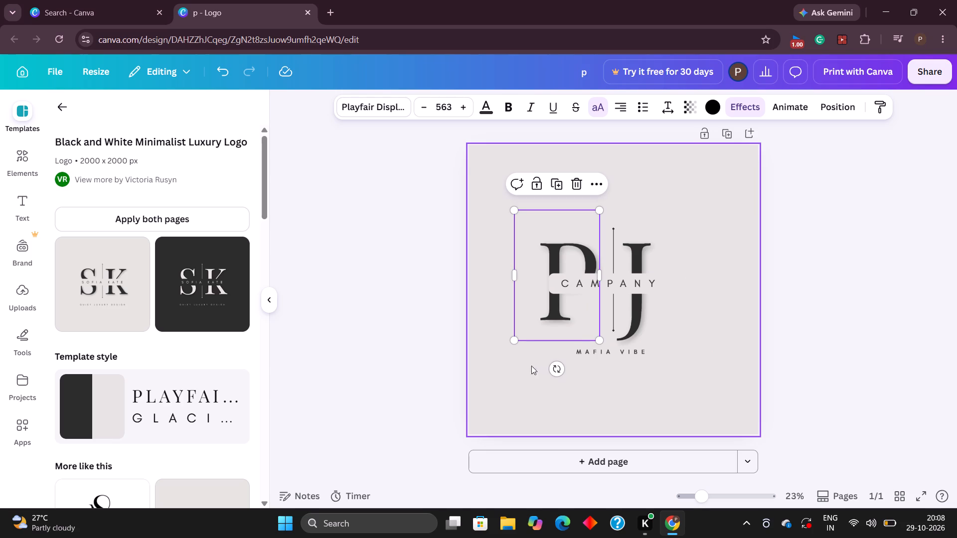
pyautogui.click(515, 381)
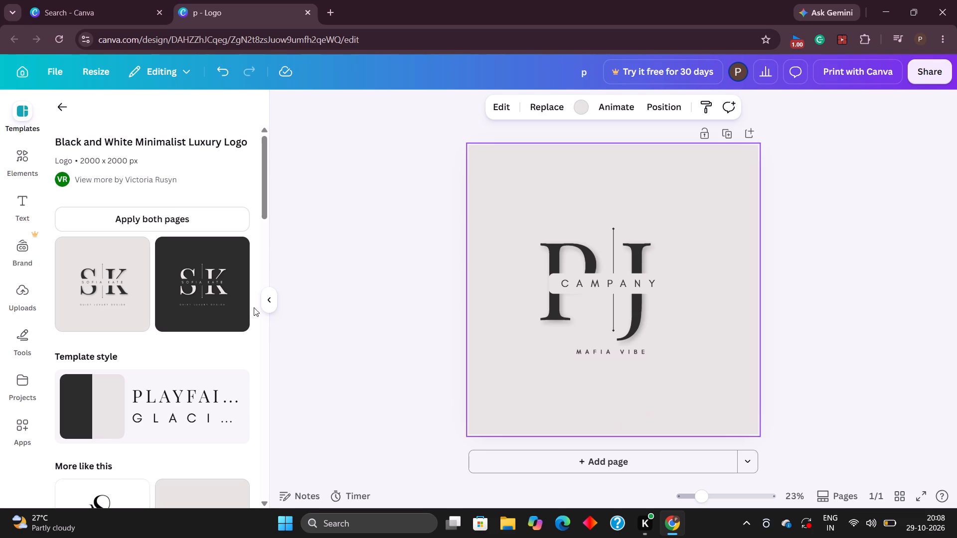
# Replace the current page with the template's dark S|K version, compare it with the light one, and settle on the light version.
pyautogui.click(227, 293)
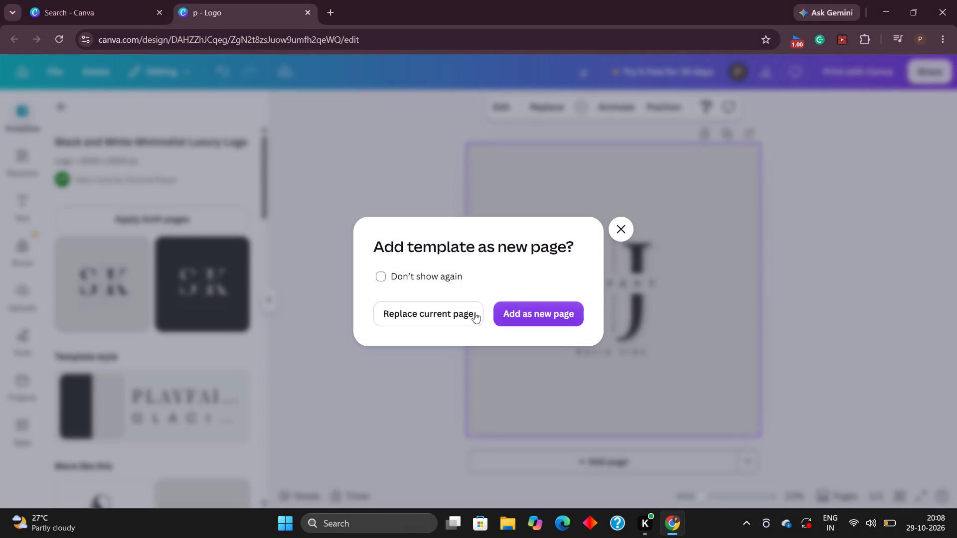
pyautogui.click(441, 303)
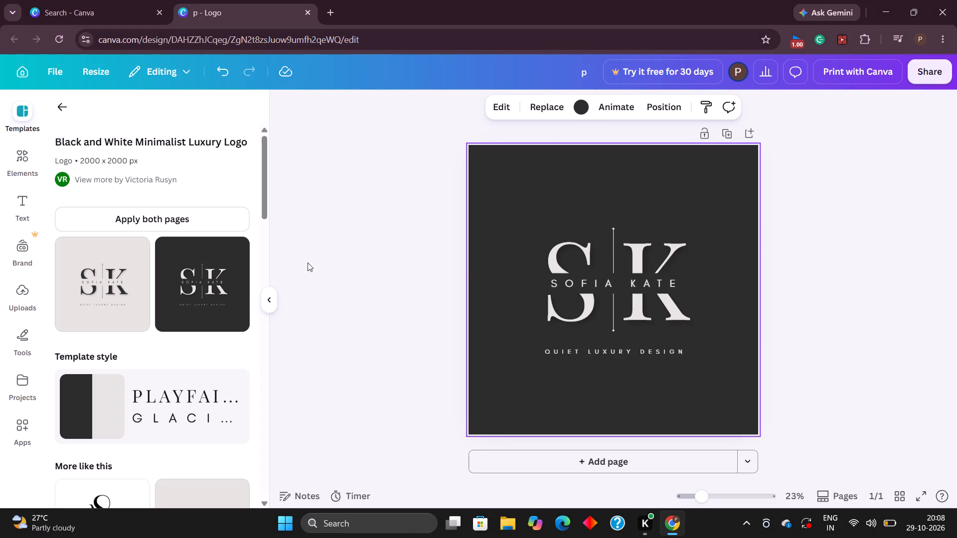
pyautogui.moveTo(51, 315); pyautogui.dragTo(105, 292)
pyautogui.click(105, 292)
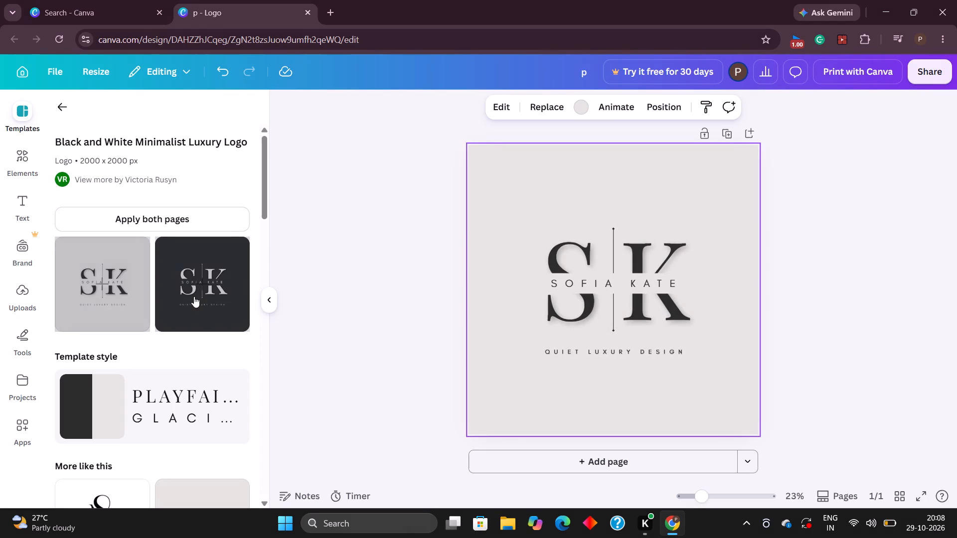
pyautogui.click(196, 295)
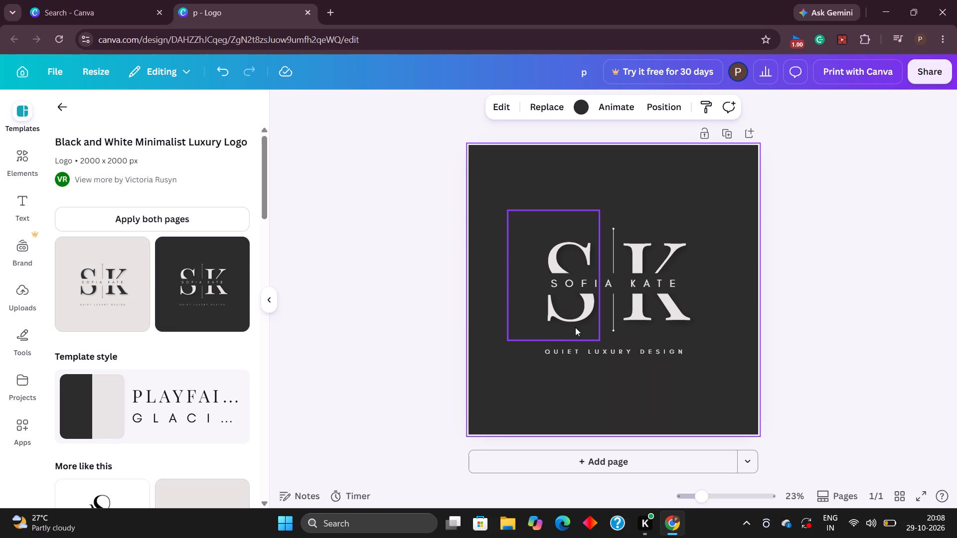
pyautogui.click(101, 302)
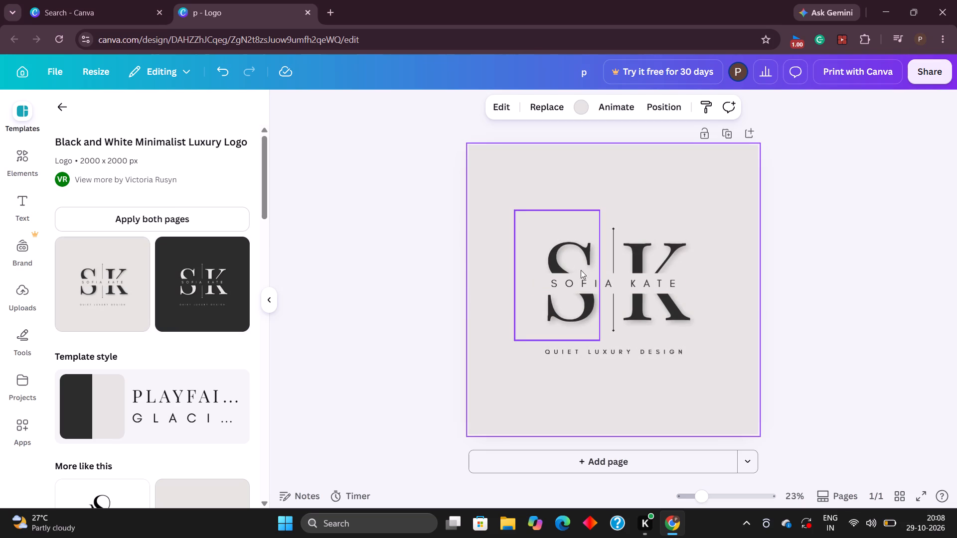
# Replace the large initials S and K on the light logo page with P and J.
pyautogui.tripleClick(581, 255)
pyautogui.press('BackSpace')
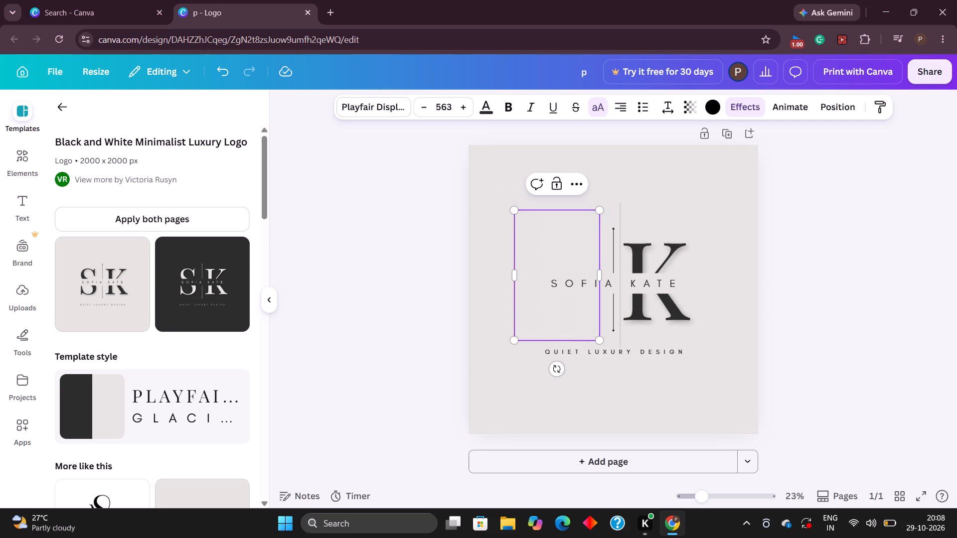
pyautogui.press('p')
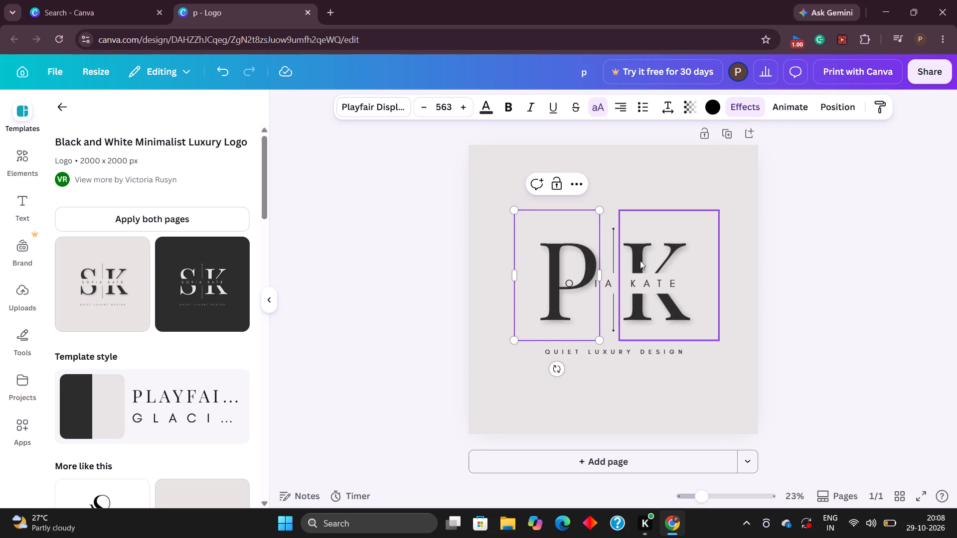
pyautogui.tripleClick(644, 260)
pyautogui.press('BackSpace')
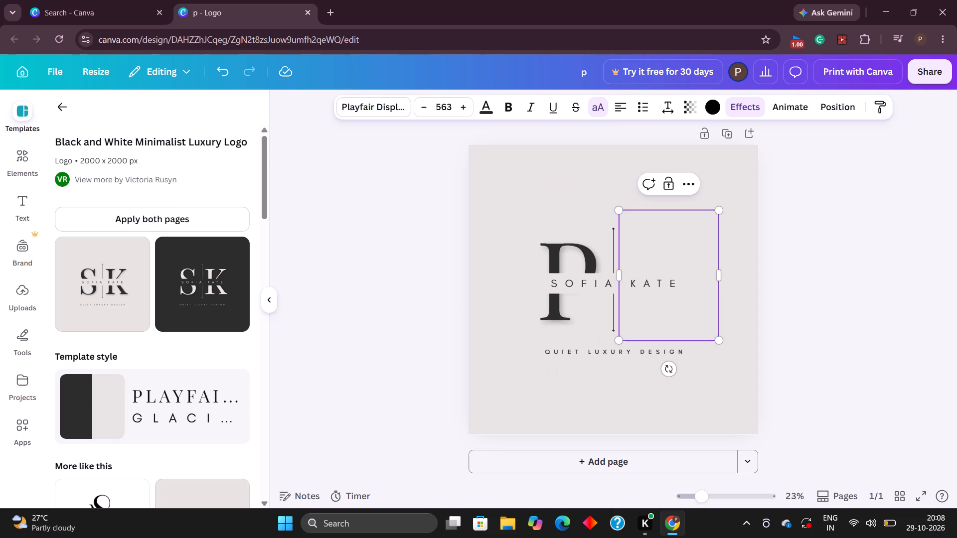
pyautogui.press('j')
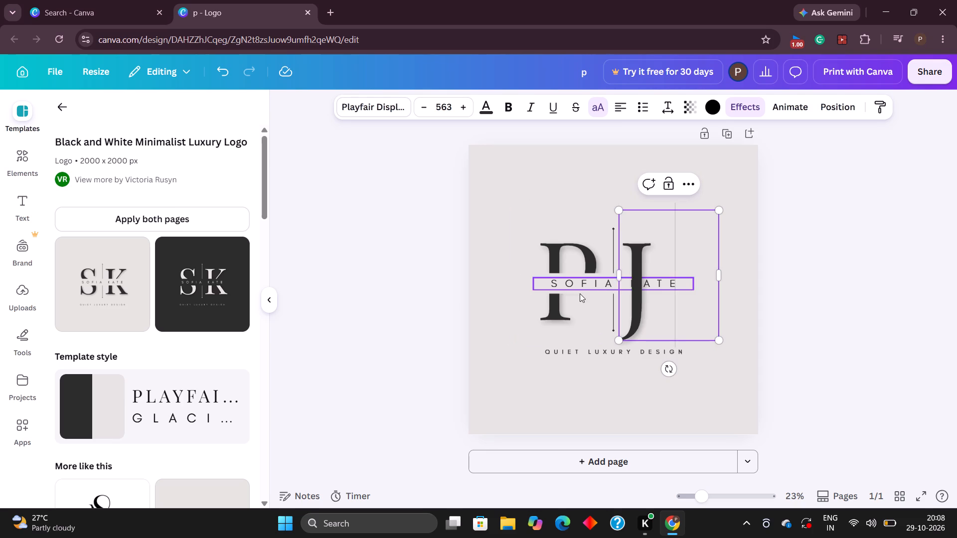
pyautogui.tripleClick(586, 273)
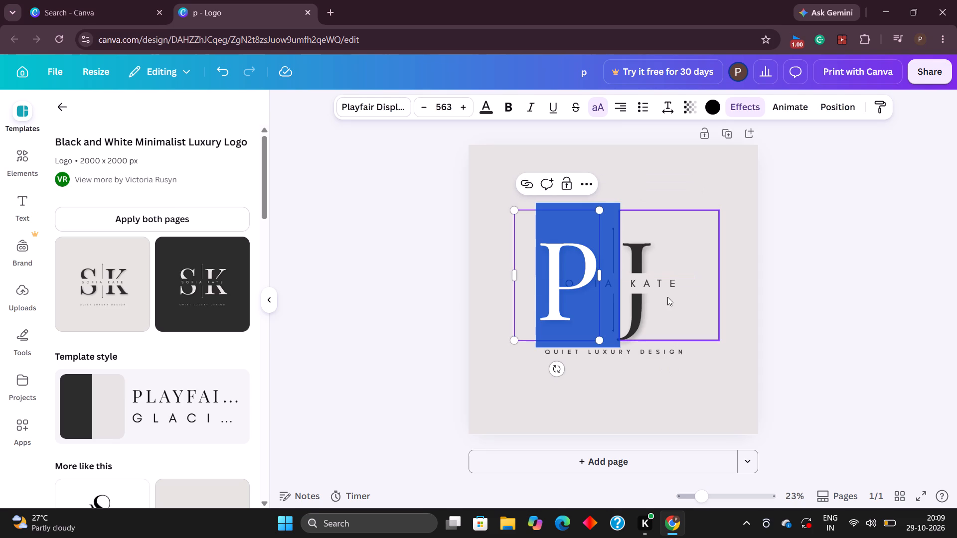
pyautogui.tripleClick(668, 277)
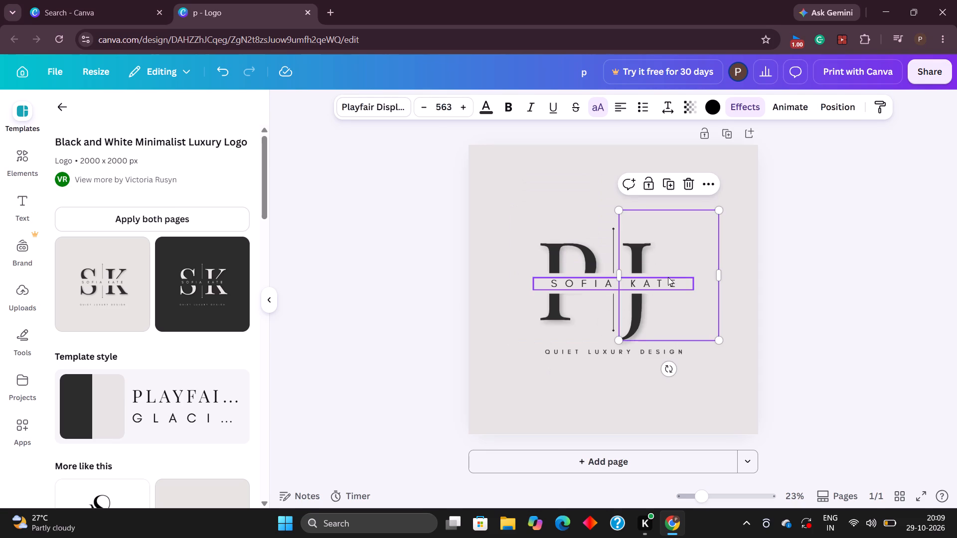
pyautogui.tripleClick(668, 277)
pyautogui.tripleClick(605, 285)
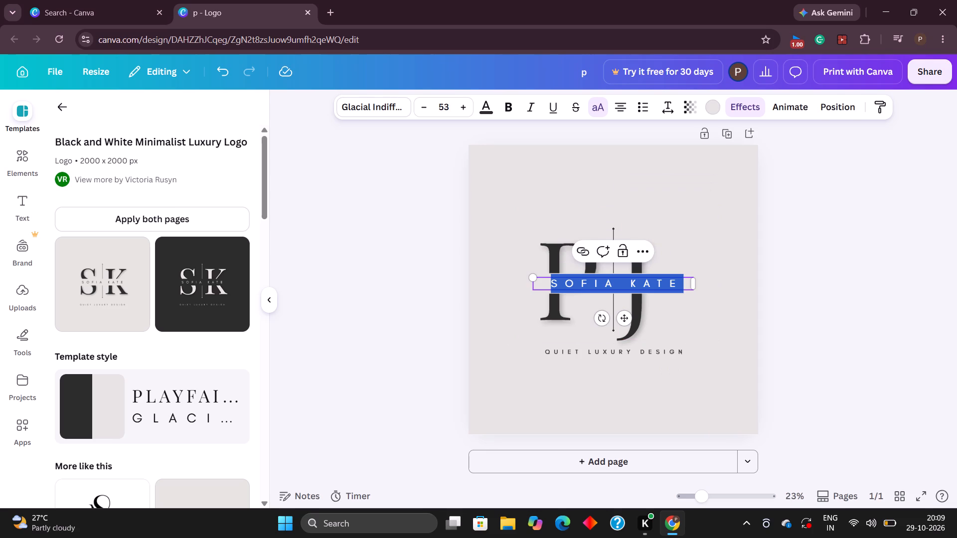
pyautogui.press('BackSpace')
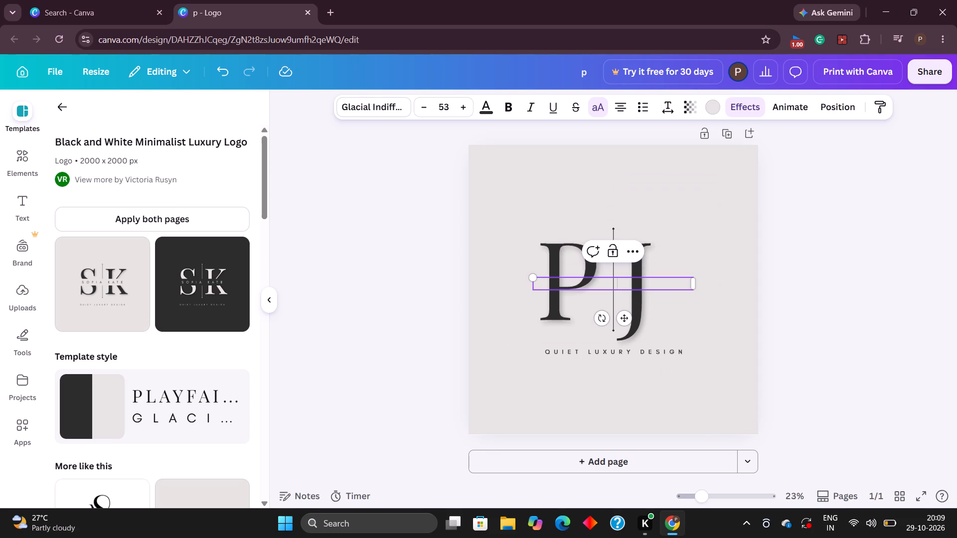
pyautogui.write('cam')
pyautogui.write('panh')
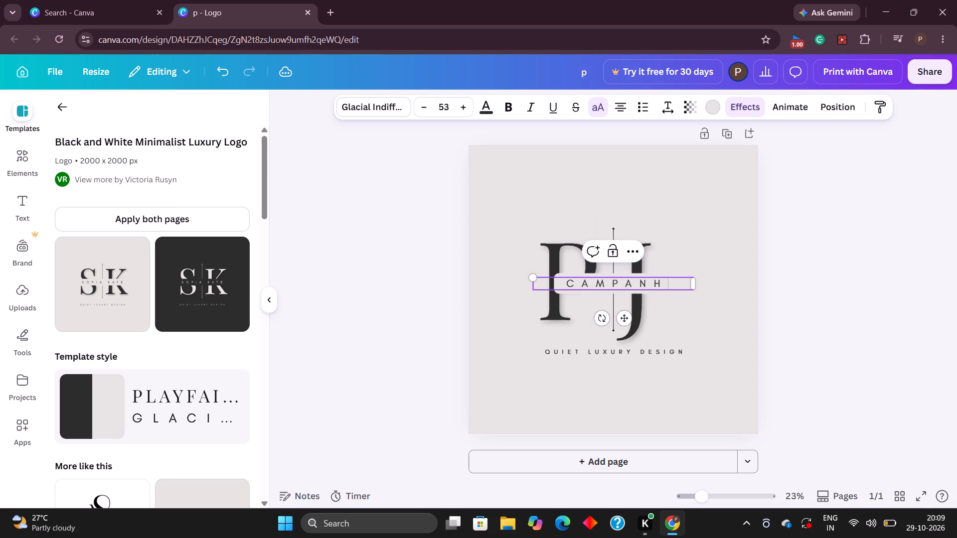
pyautogui.press('BackSpace')
pyautogui.press('y')
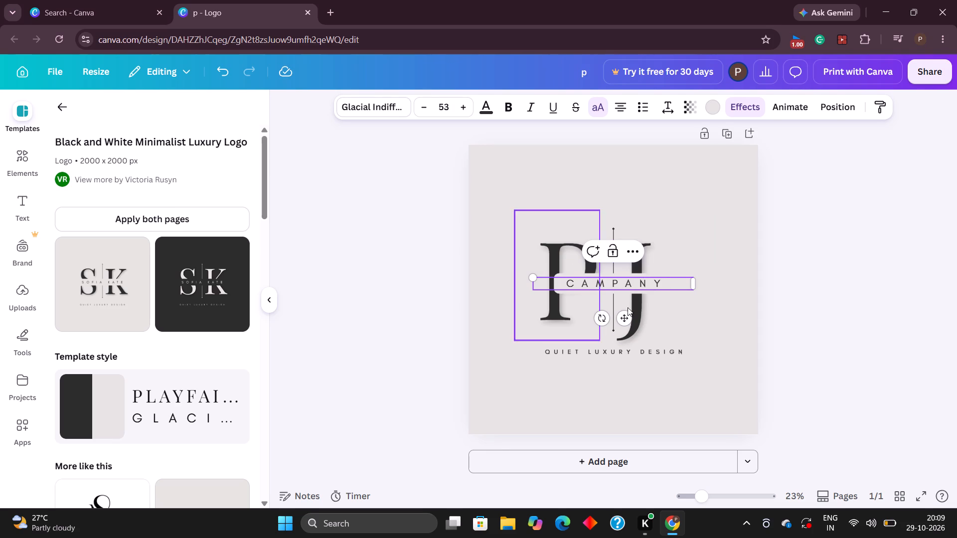
# Replace the QUIET LUXURY DESIGN tagline below the P and J initials with ONLY MAFIAS.
pyautogui.tripleClick(648, 354)
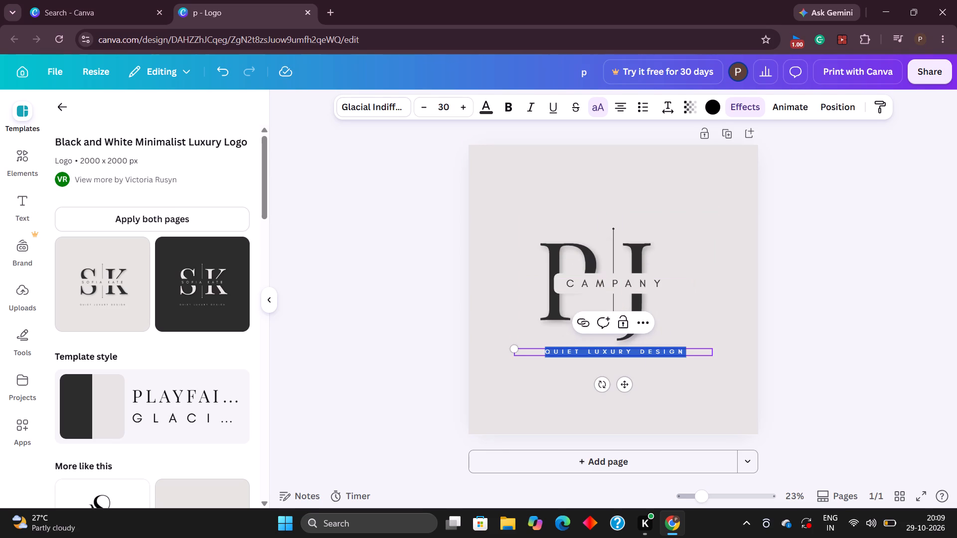
pyautogui.press('BackSpace')
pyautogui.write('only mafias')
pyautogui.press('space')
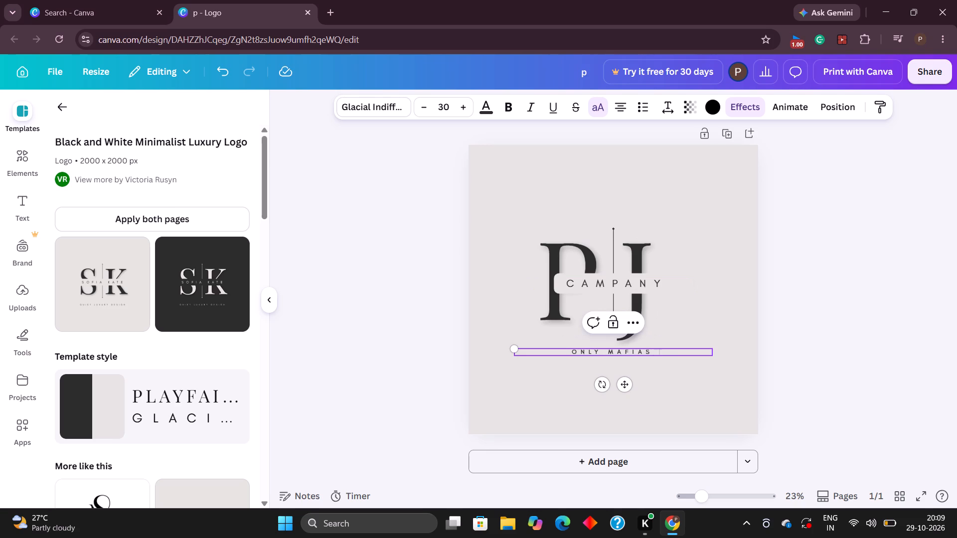
pyautogui.click(666, 391)
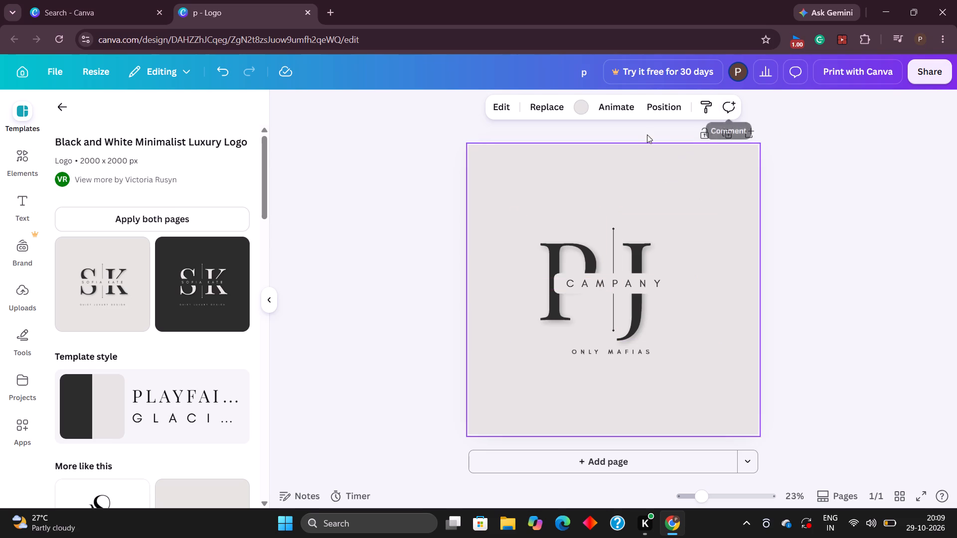
# View the WhatsApp sharing option for the logo design and close it without sharing.
pyautogui.click(921, 68)
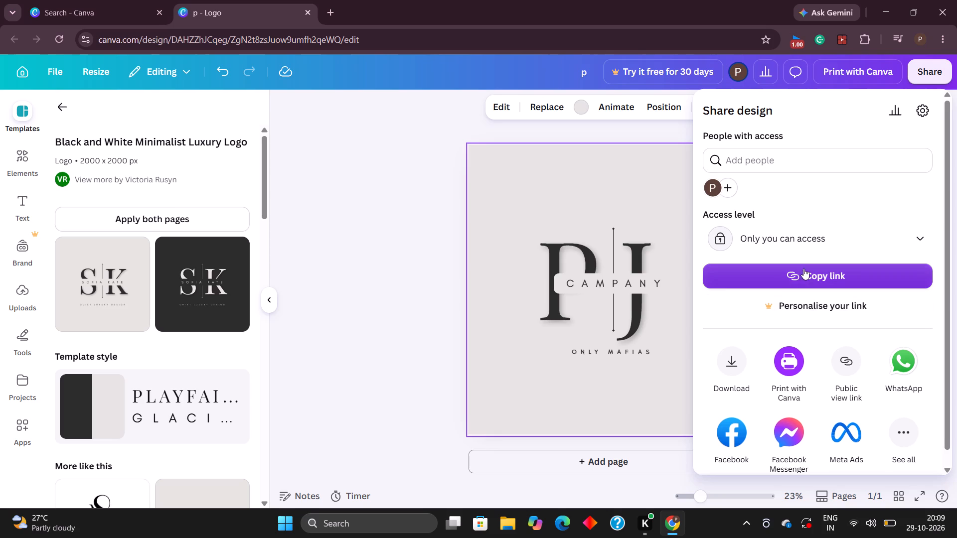
pyautogui.scroll(-2, 778, 282)
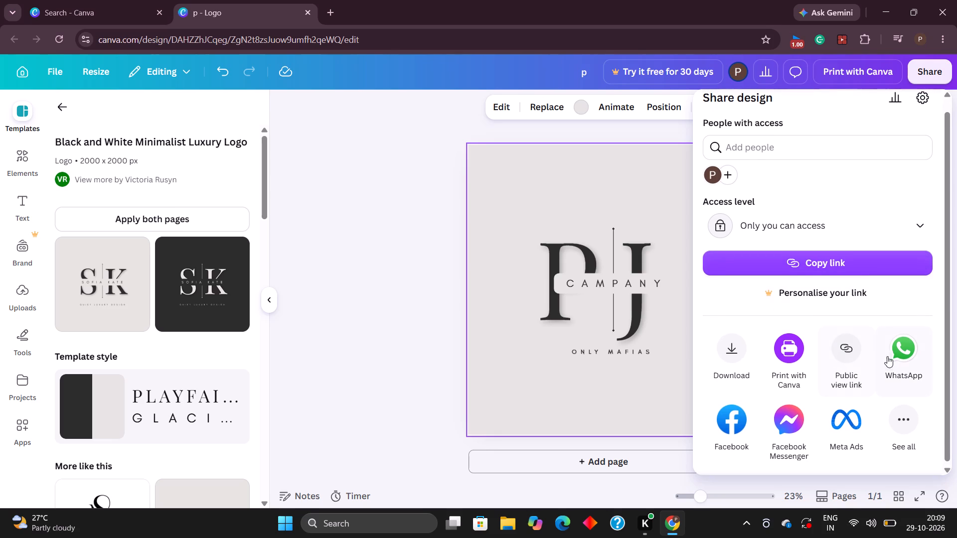
pyautogui.click(891, 354)
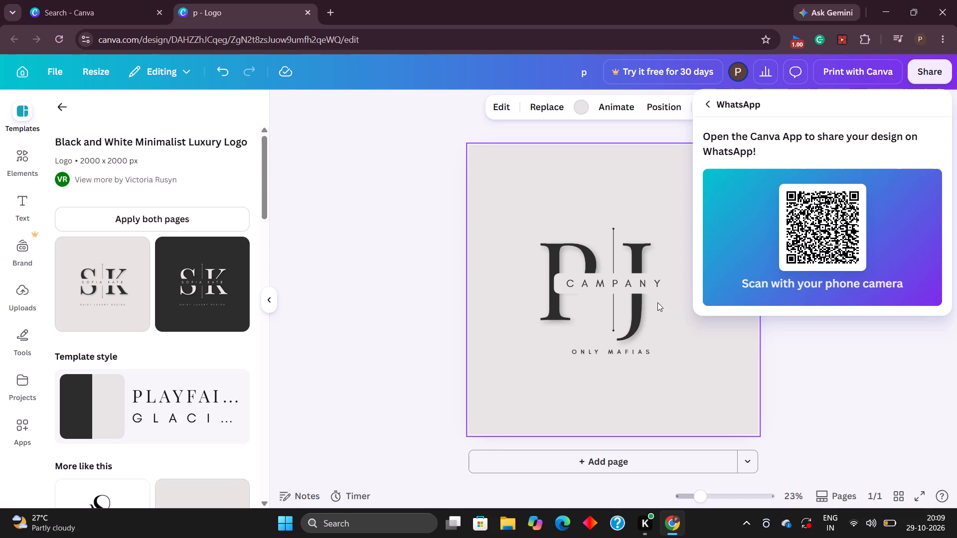
pyautogui.click(411, 330)
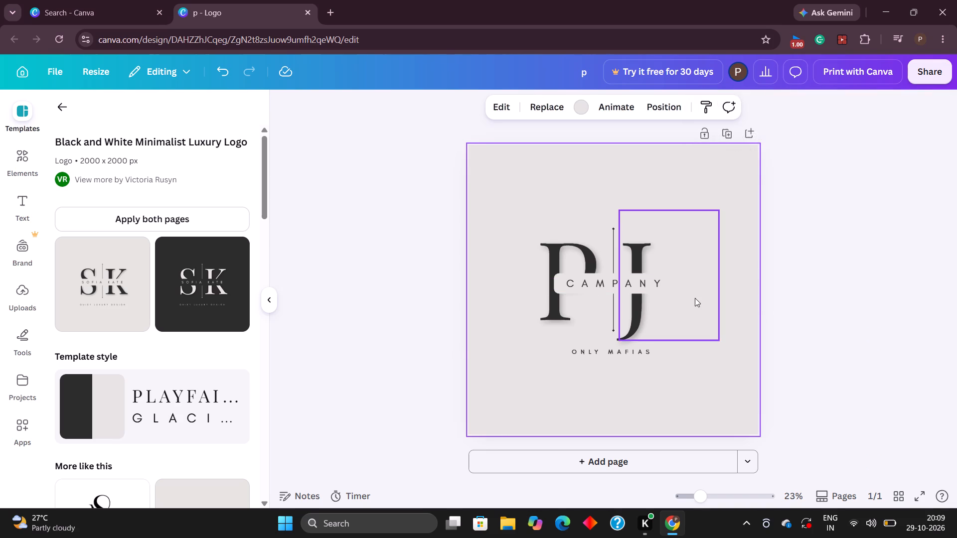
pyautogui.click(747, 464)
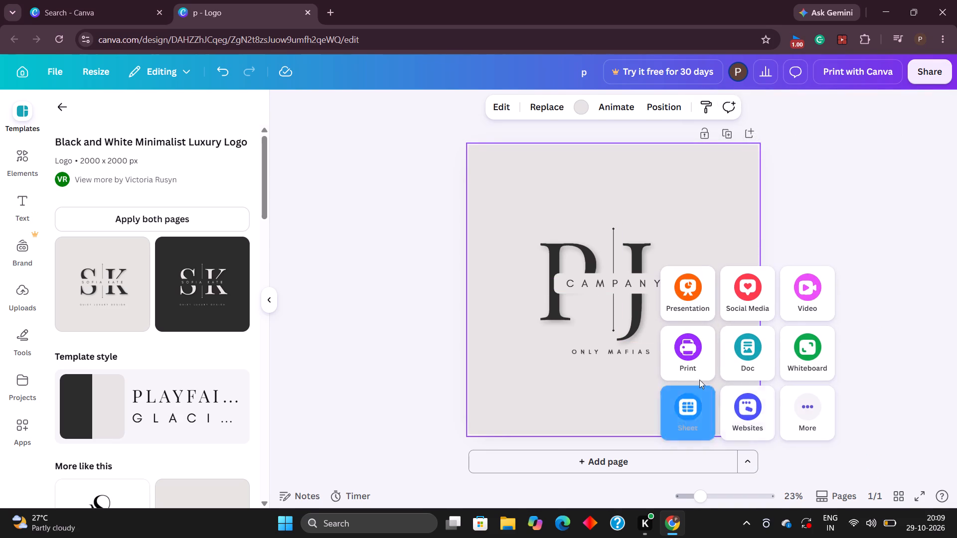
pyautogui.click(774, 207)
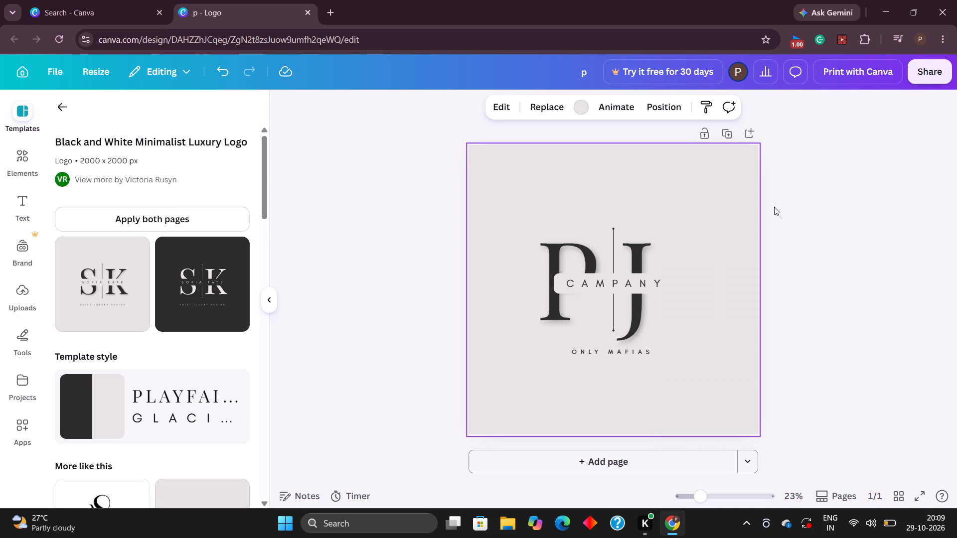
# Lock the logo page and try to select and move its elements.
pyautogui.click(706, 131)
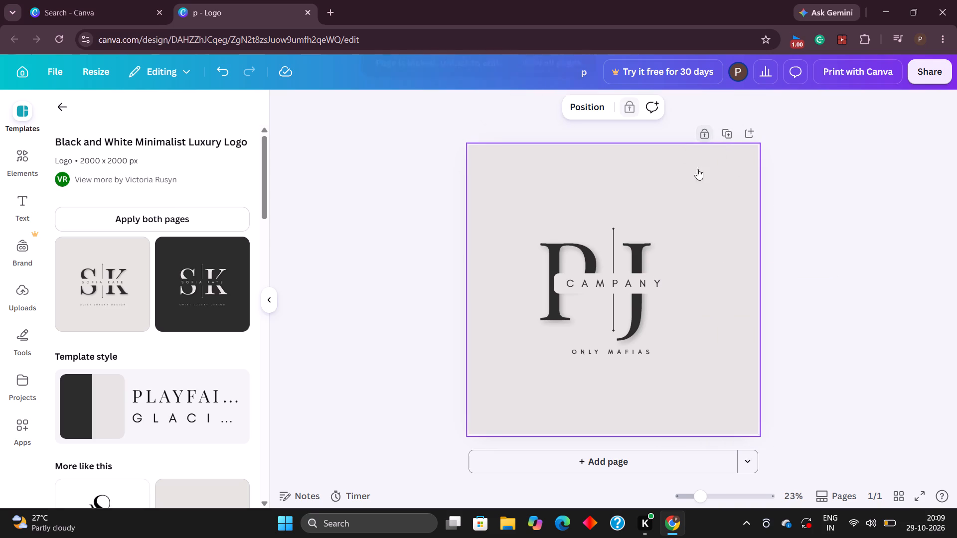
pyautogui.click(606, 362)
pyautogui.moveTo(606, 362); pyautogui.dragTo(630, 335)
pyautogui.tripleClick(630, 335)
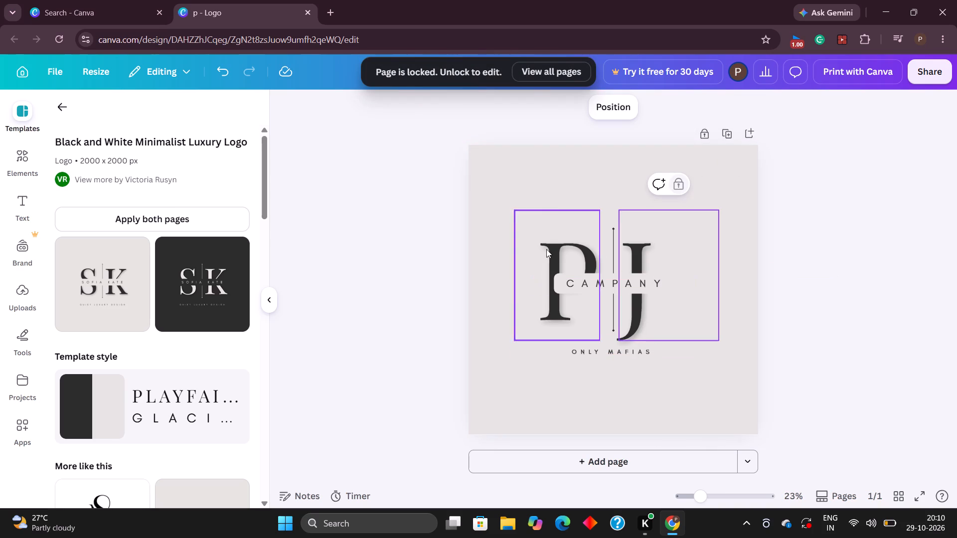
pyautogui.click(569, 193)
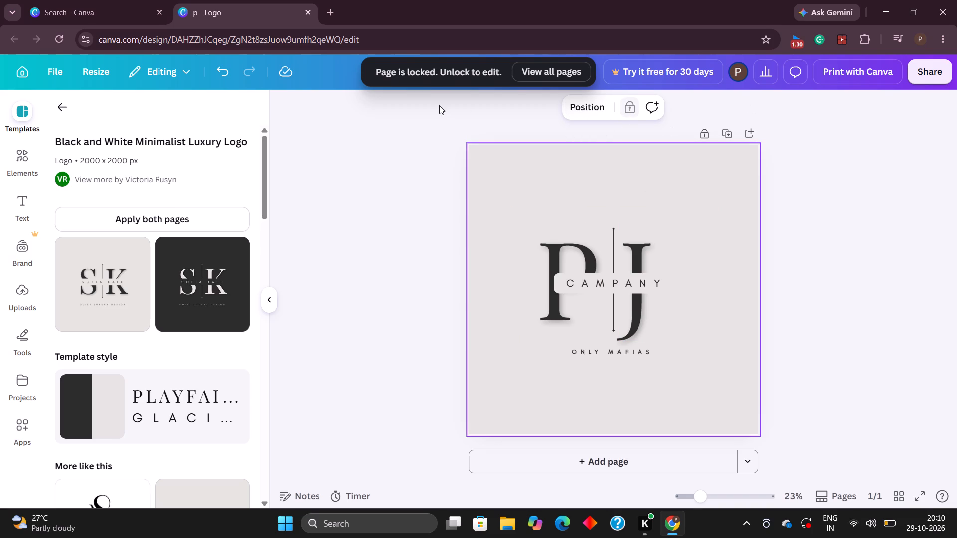
# Download the PJ logo as a PNG at 2,000 × 2,000 px with High quality.
pyautogui.click(53, 65)
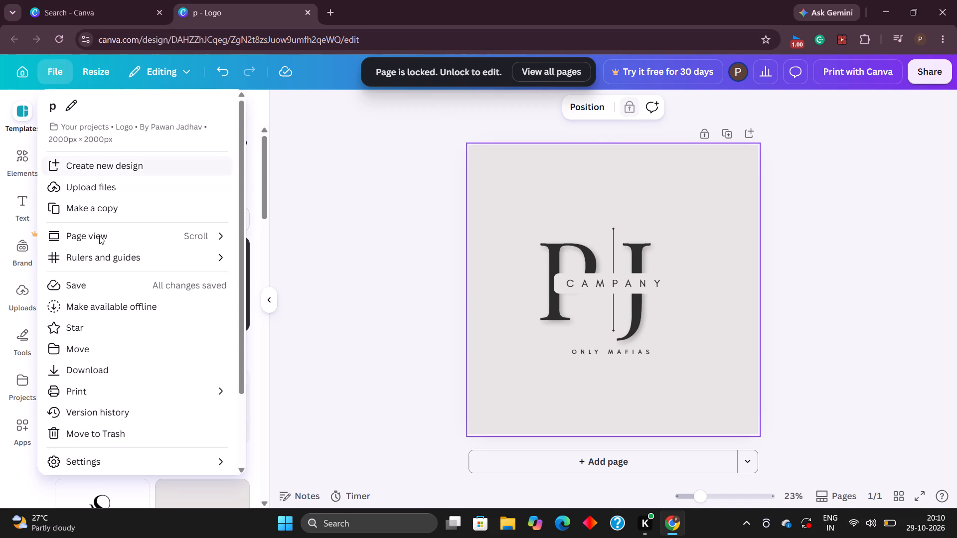
pyautogui.click(115, 372)
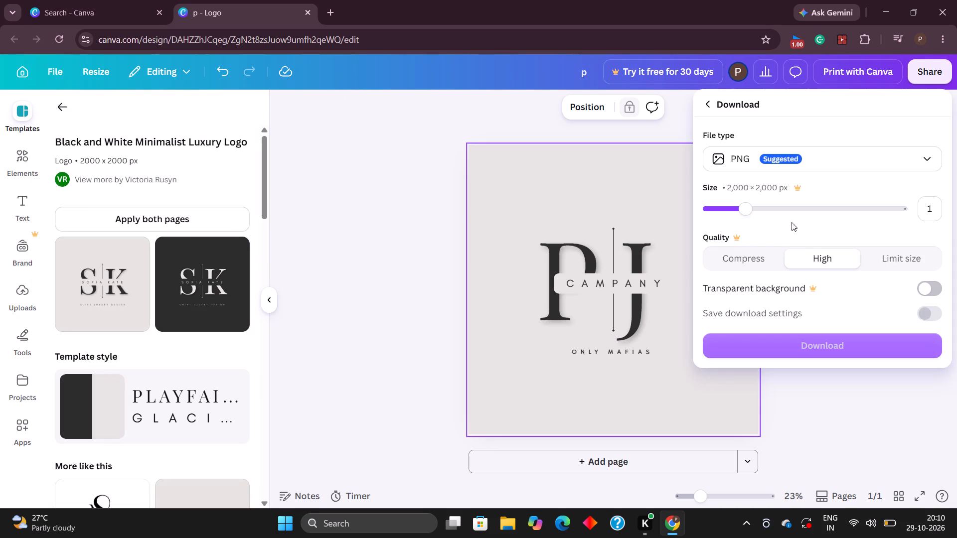
pyautogui.click(735, 348)
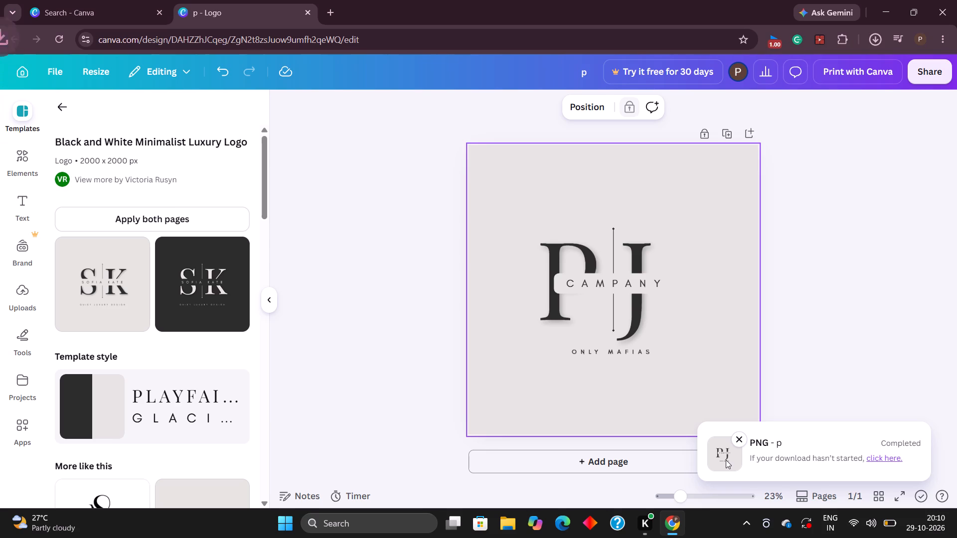
pyautogui.click(823, 265)
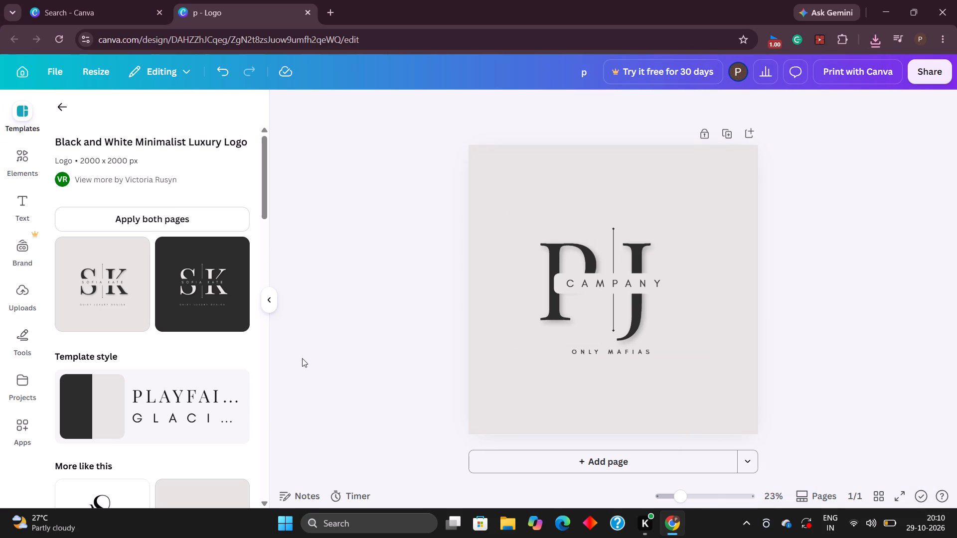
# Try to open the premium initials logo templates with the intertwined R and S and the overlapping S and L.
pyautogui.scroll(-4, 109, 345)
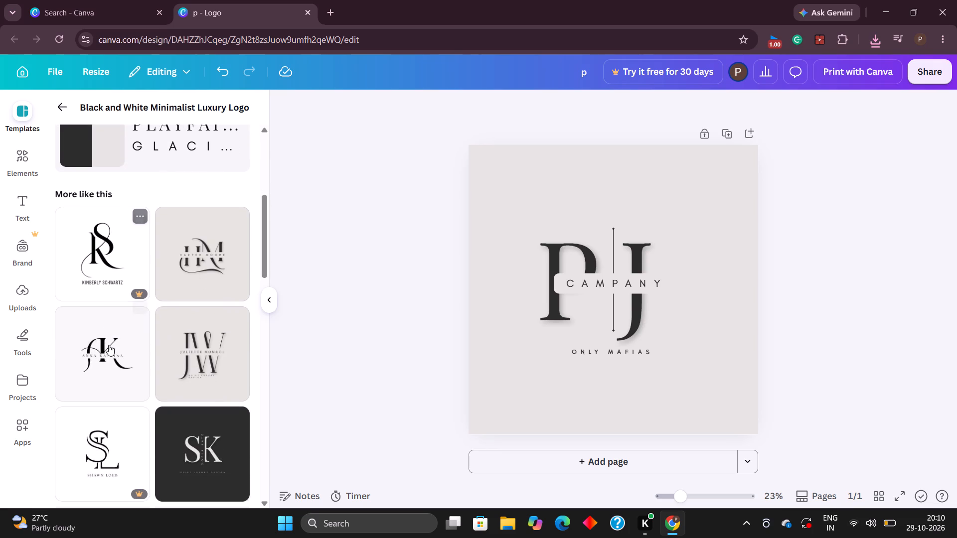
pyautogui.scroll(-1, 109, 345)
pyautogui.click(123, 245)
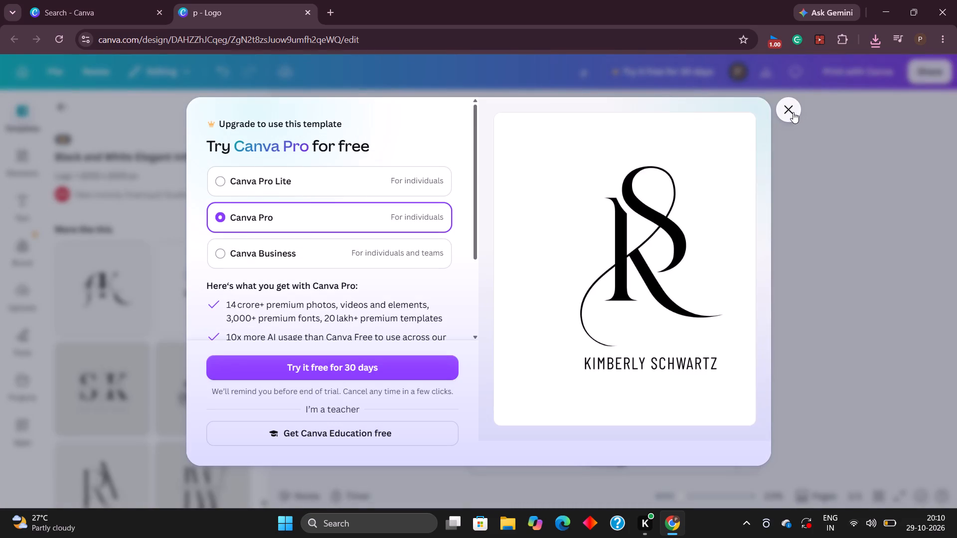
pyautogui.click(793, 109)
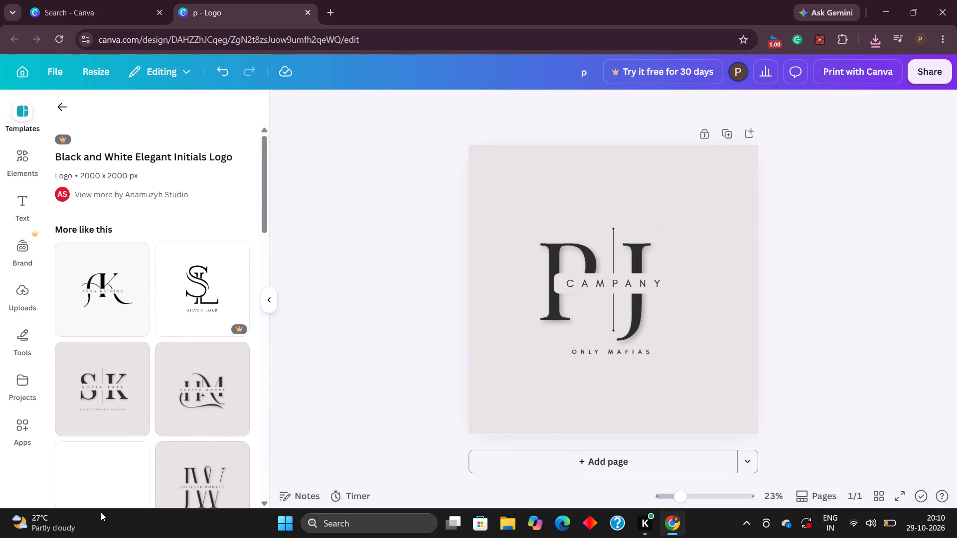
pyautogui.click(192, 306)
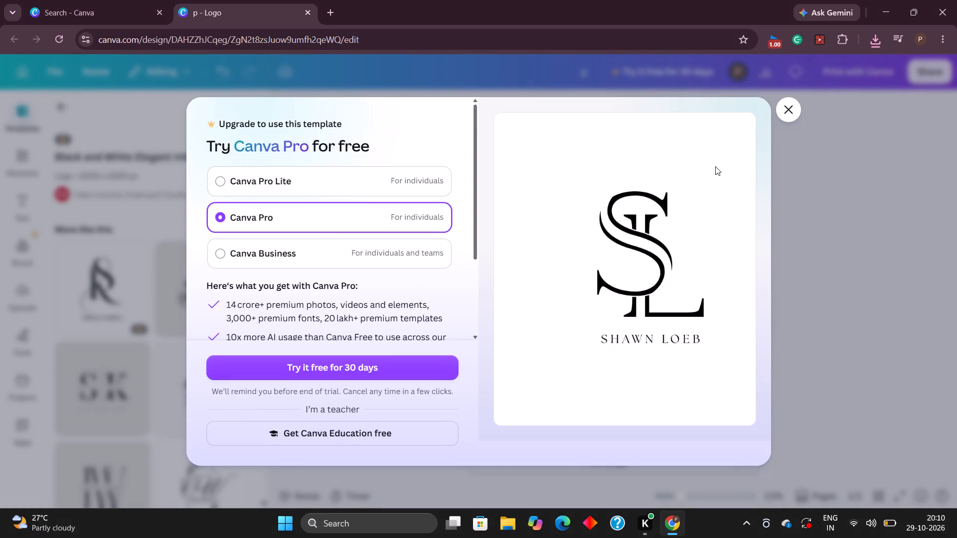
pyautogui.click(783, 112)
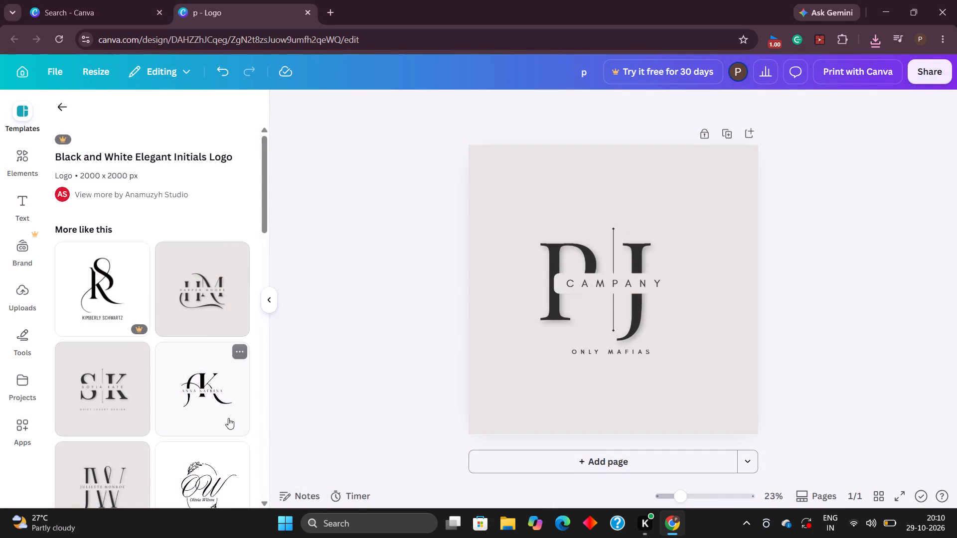
# Unlock the logo page and add the light version of the Black and Gold Elegant Initials Logo template as a new page.
pyautogui.scroll(-6, 228, 418)
pyautogui.scroll(1, 228, 418)
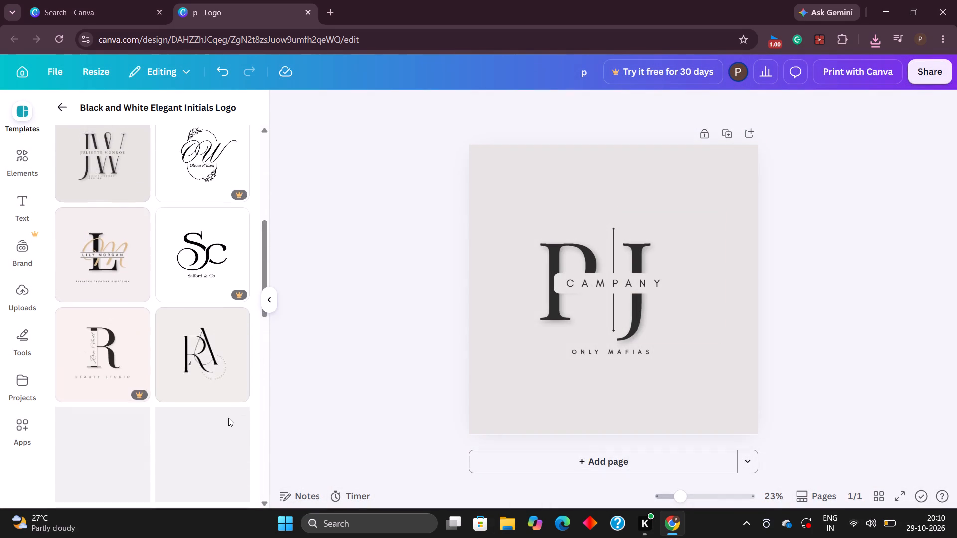
pyautogui.scroll(1, 228, 418)
pyautogui.click(120, 357)
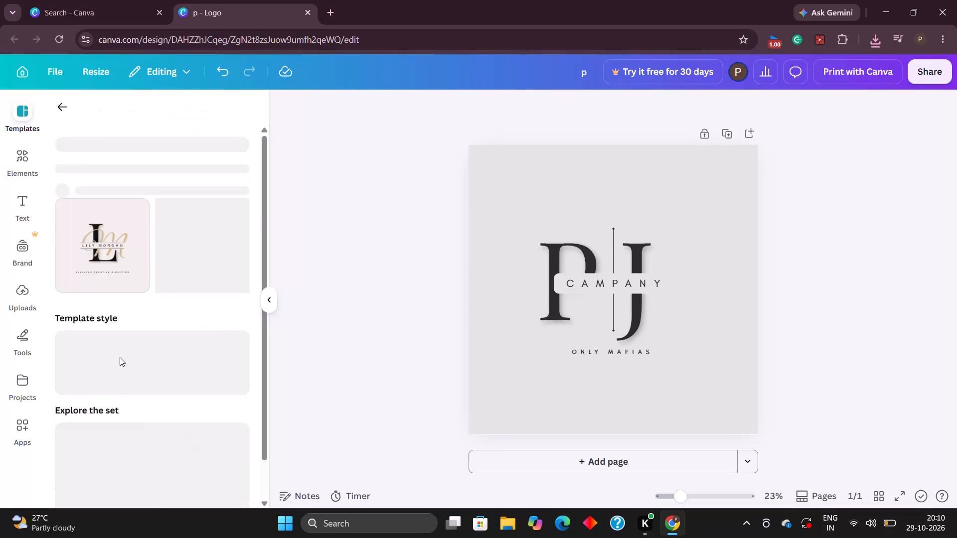
pyautogui.click(114, 266)
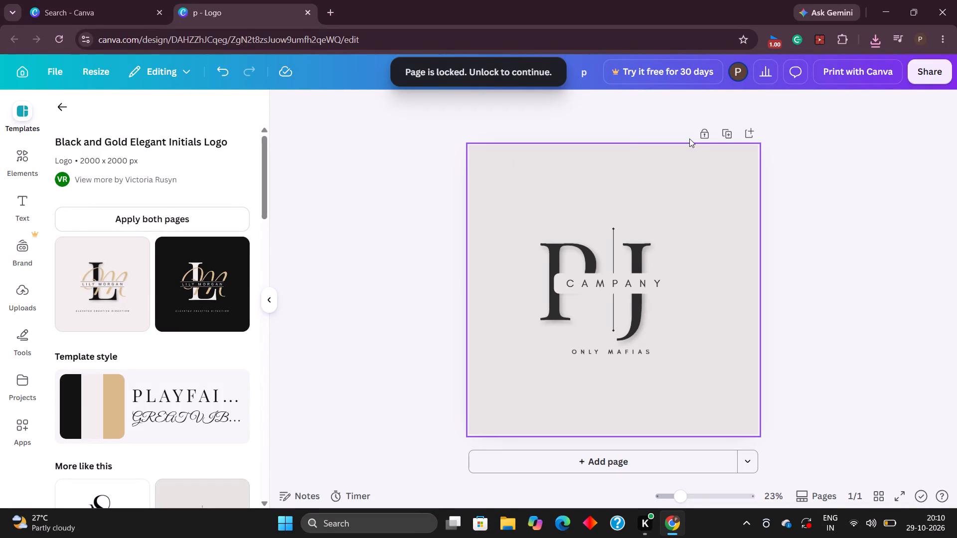
pyautogui.click(702, 135)
pyautogui.click(106, 311)
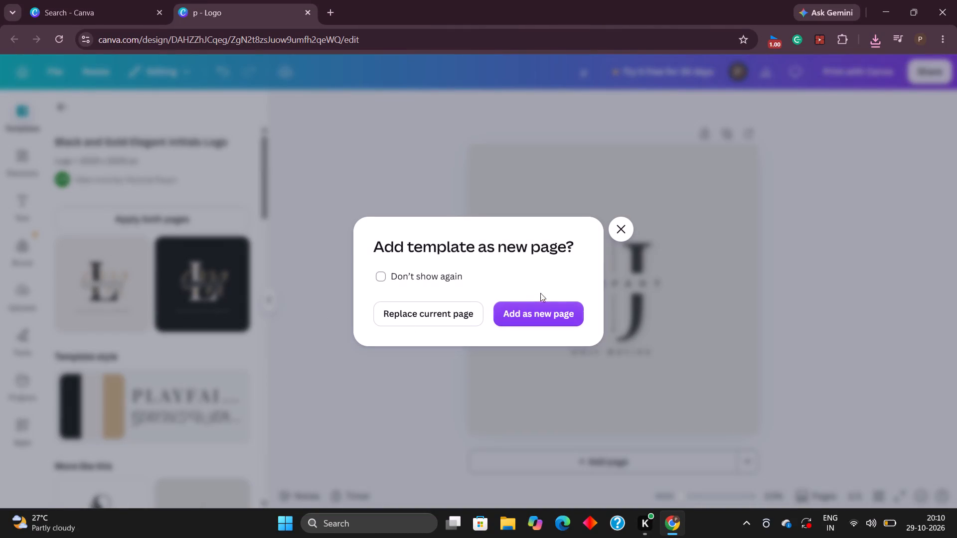
pyautogui.click(521, 304)
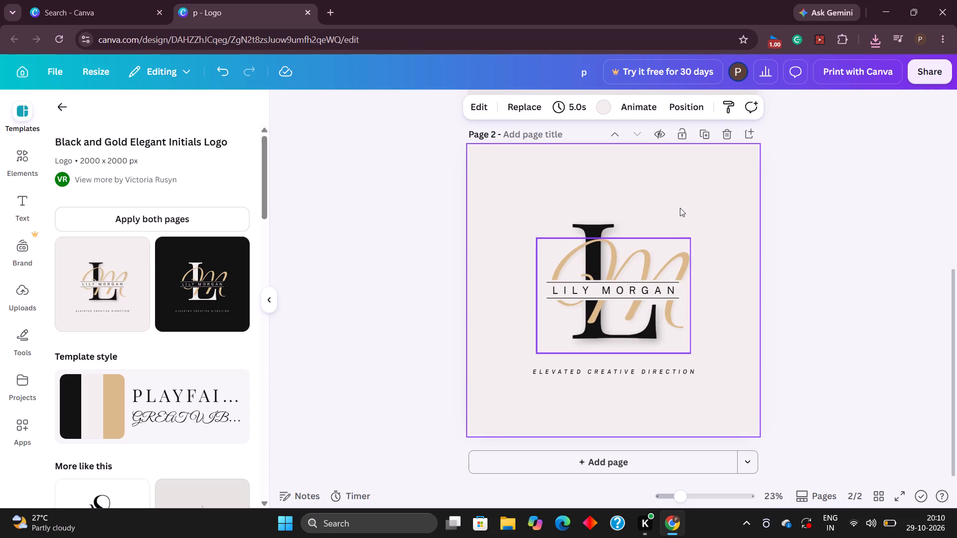
# Replace the design on page 2 with the Black and White Minimalist Monogram Logo template bearing the initials AK.
pyautogui.scroll(-4, 203, 406)
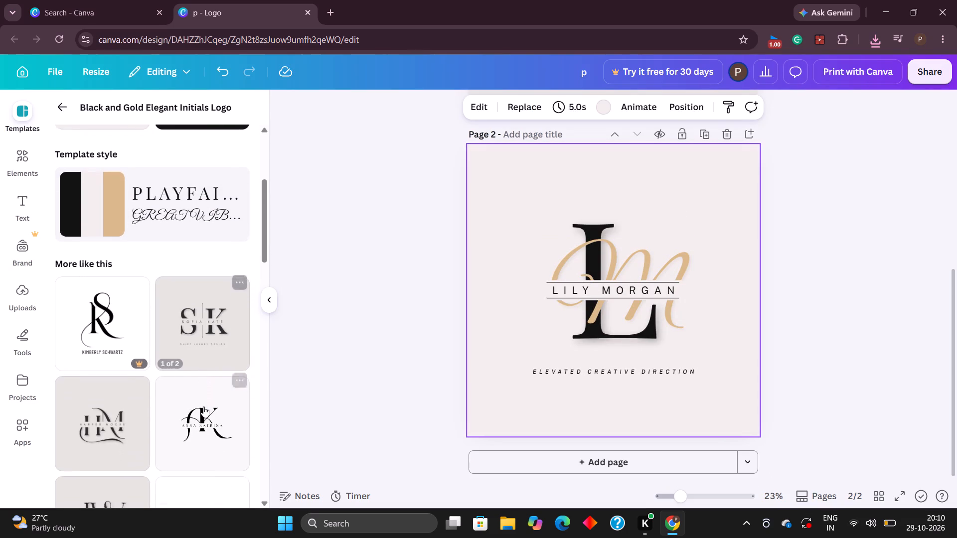
pyautogui.scroll(-1, 203, 406)
pyautogui.click(203, 406)
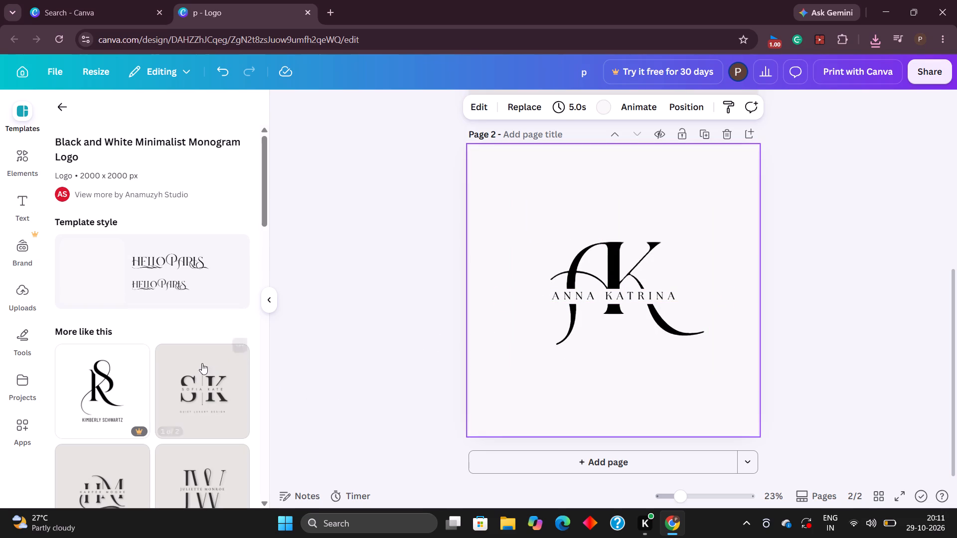
# Browse more logo templates similar to the Black and White Minimalist Monogram Logo.
pyautogui.scroll(-5, 192, 357)
pyautogui.scroll(-1, 226, 274)
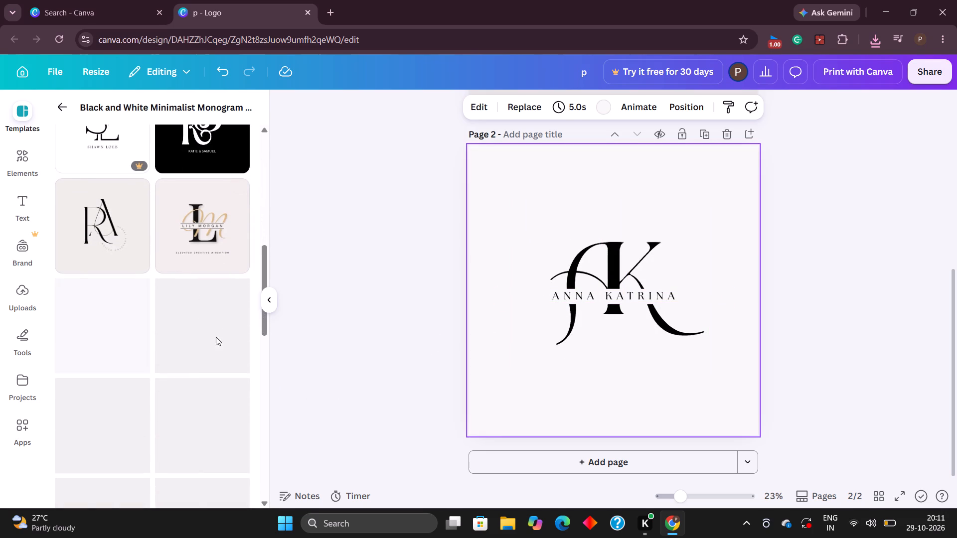
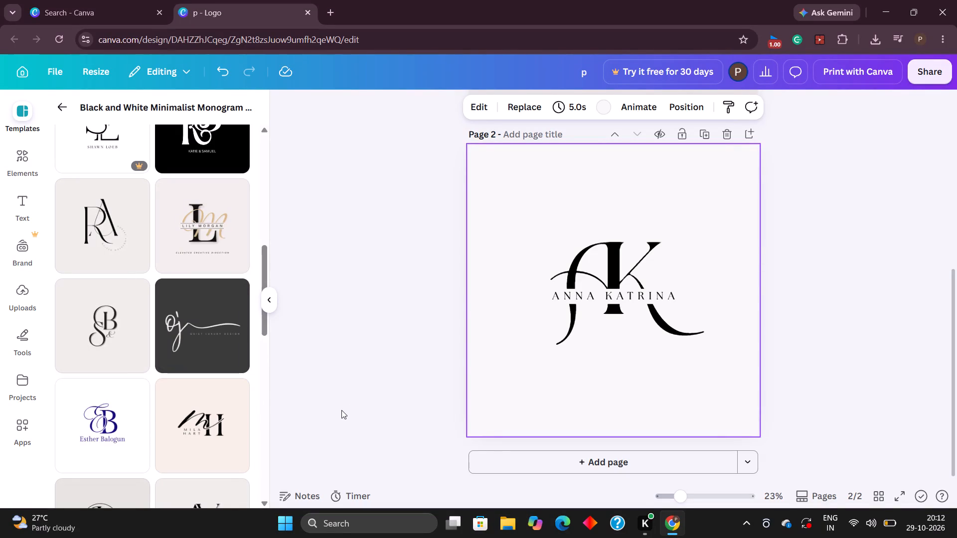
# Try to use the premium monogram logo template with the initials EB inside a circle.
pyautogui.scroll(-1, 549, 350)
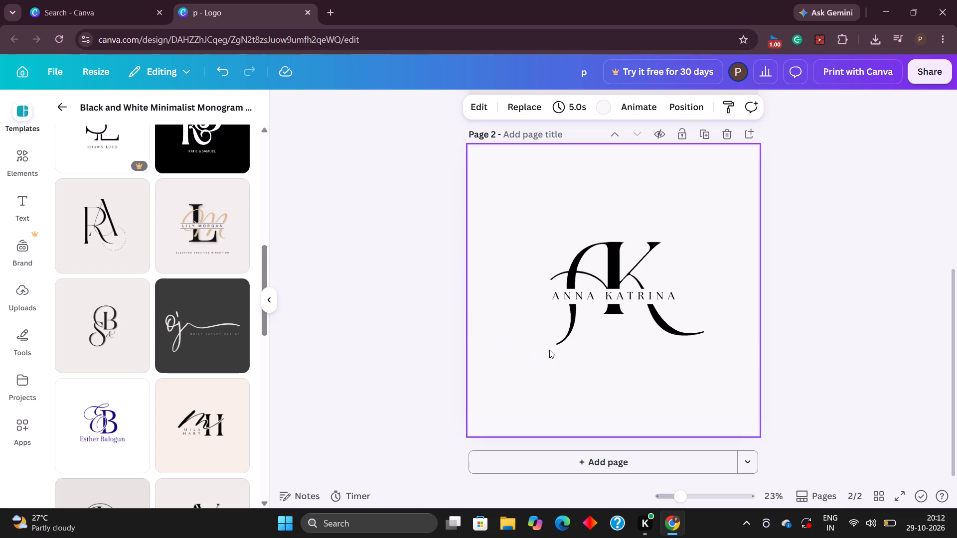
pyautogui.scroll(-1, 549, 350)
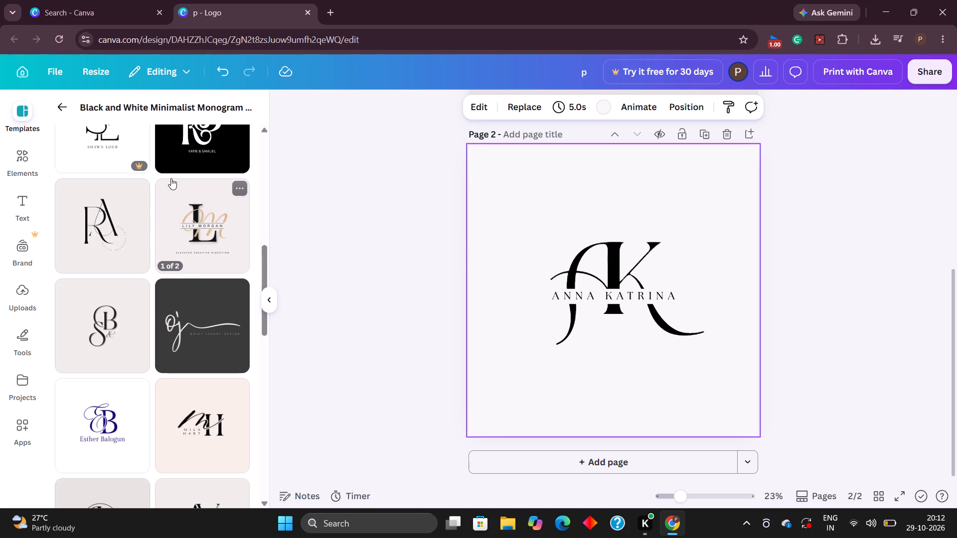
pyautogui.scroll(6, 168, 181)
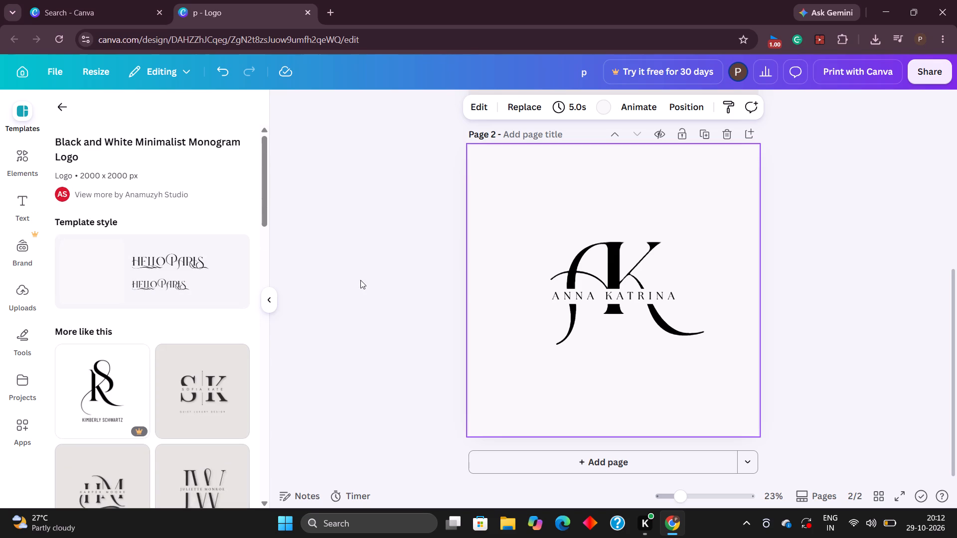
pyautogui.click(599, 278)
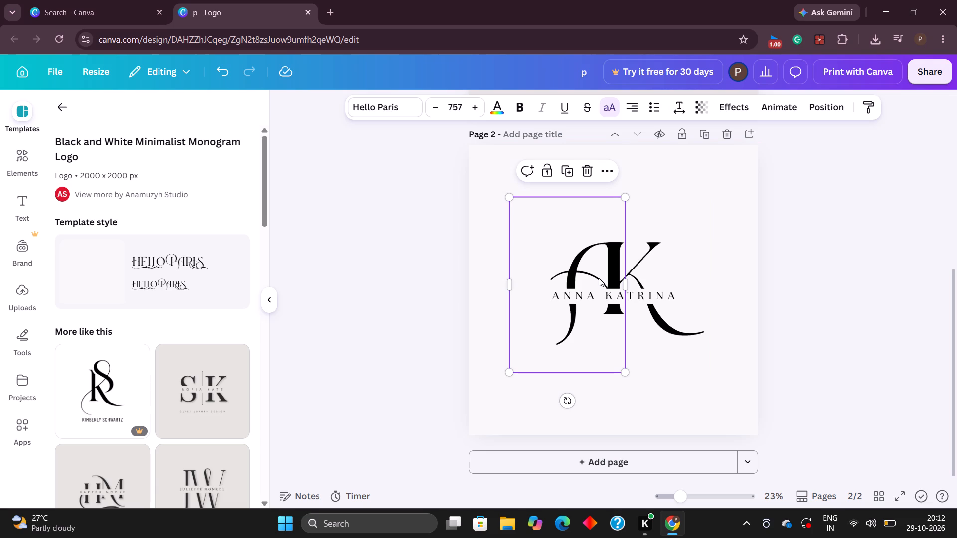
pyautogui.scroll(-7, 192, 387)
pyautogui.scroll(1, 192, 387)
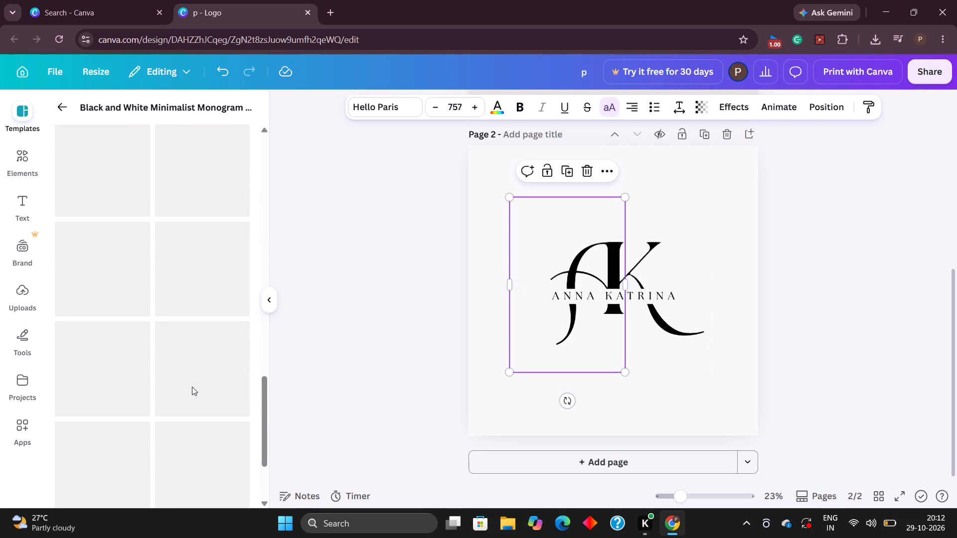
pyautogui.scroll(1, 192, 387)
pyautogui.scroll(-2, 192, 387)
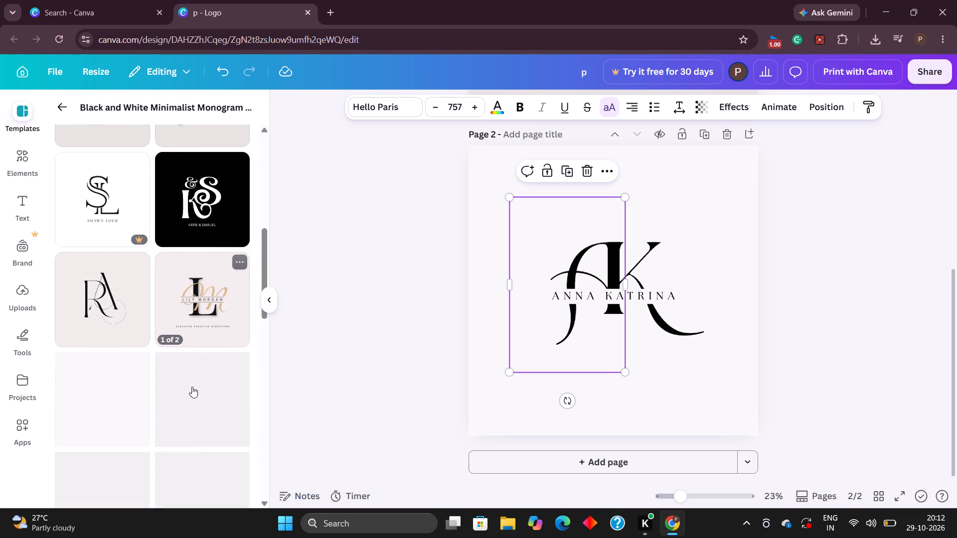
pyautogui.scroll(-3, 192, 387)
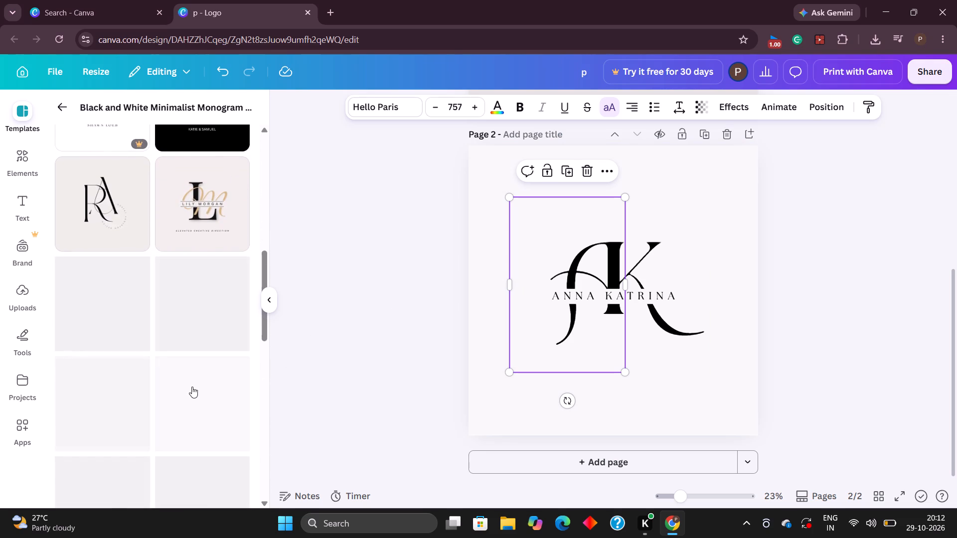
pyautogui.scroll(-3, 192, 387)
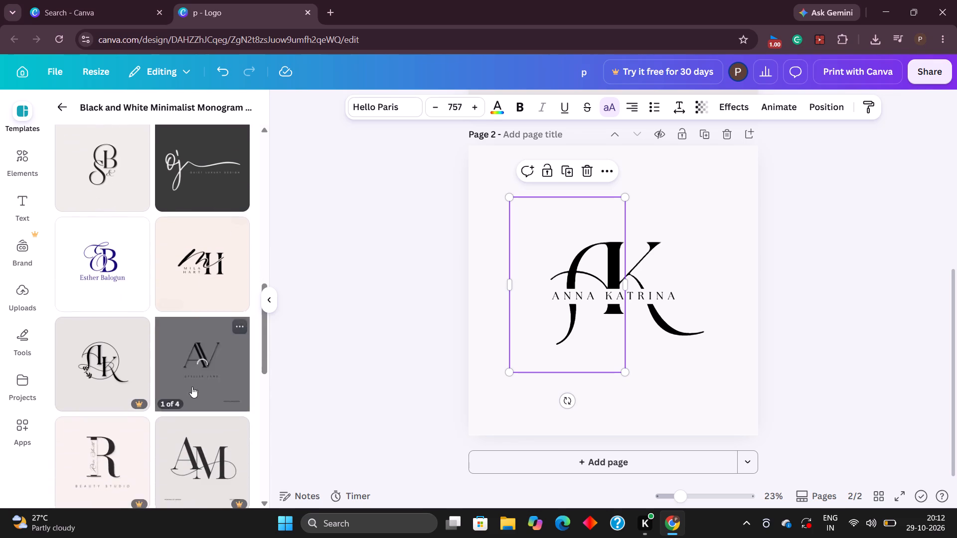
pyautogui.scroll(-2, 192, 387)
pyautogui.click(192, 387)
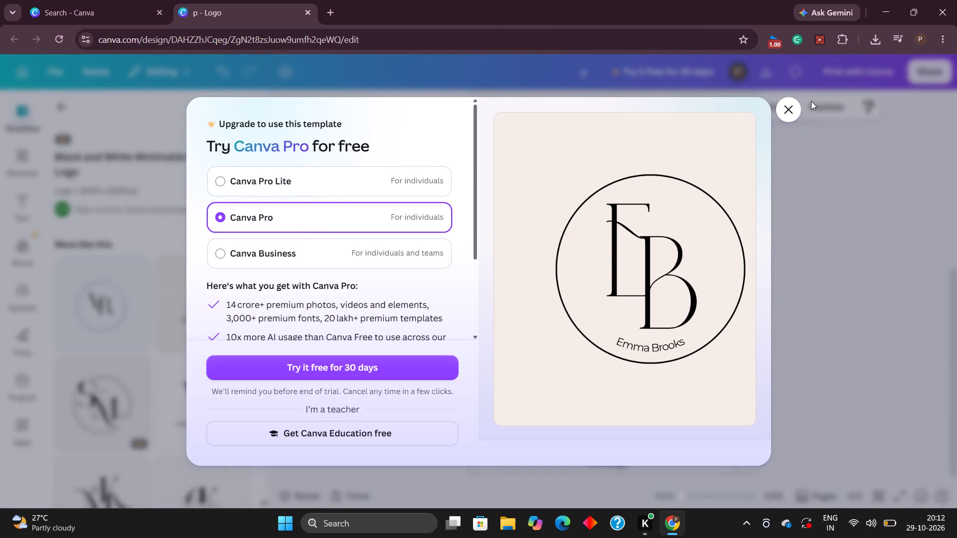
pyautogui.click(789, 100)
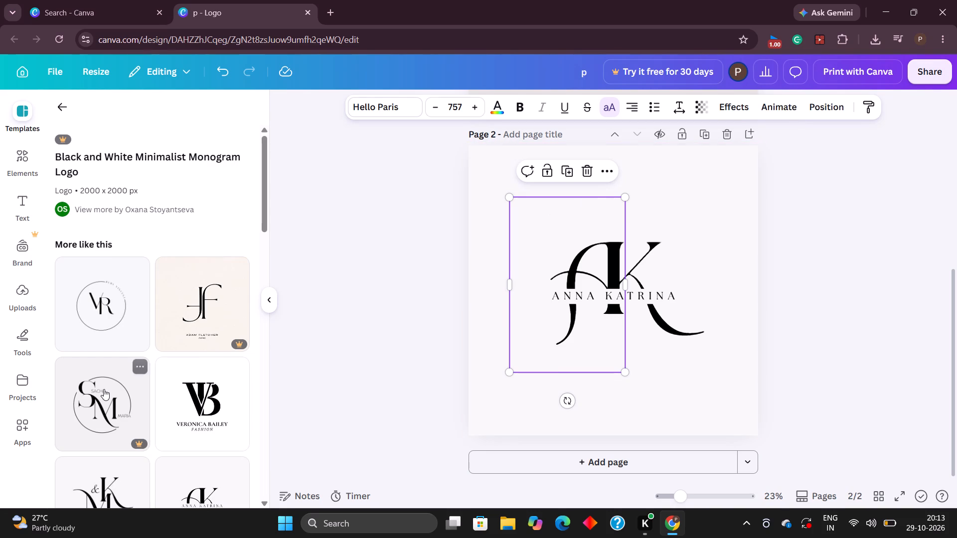
# Browse the logo templates similar to the circular EB monogram for a suitable free initials design.
pyautogui.scroll(-8, 104, 389)
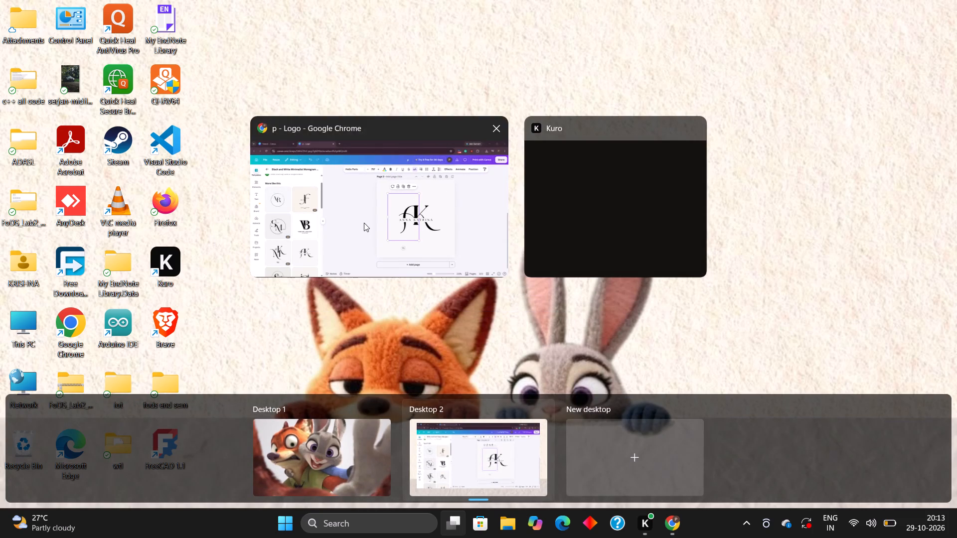
pyautogui.click(364, 223)
pyautogui.scroll(-7, 134, 382)
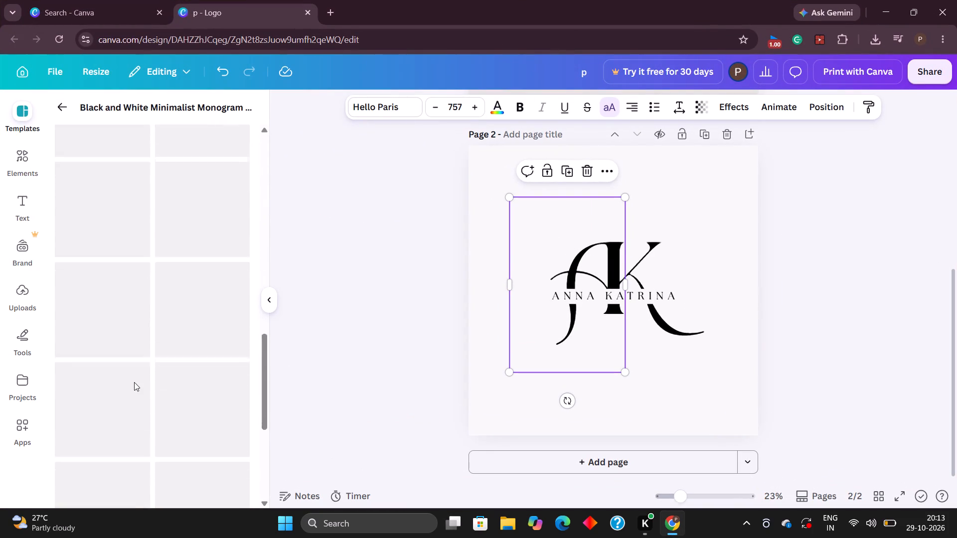
pyautogui.scroll(-6, 134, 382)
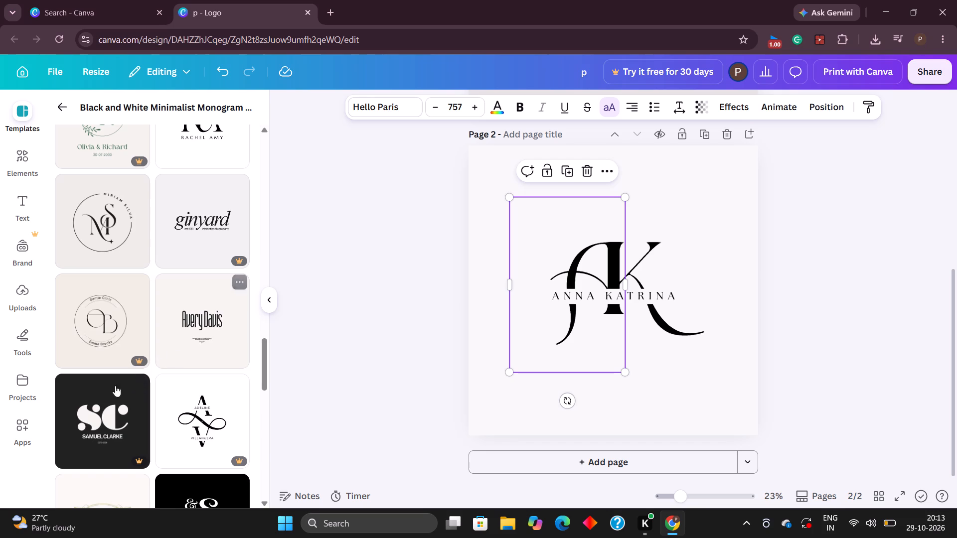
pyautogui.scroll(-8, 142, 364)
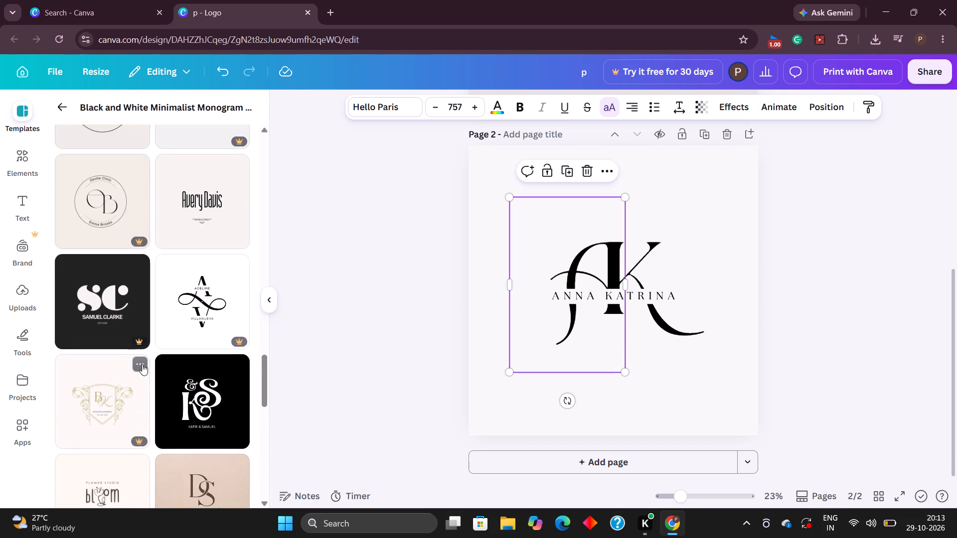
pyautogui.scroll(-4, 142, 364)
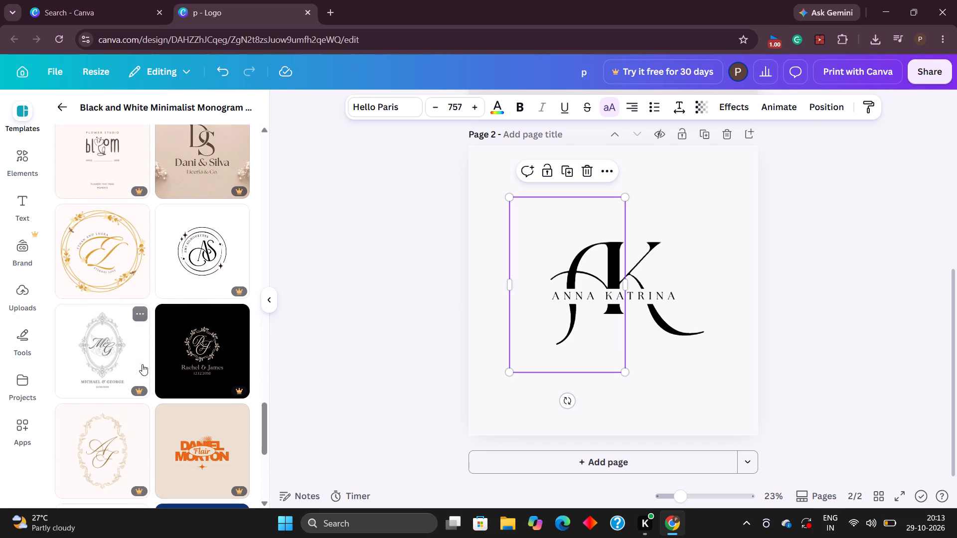
pyautogui.scroll(-4, 142, 364)
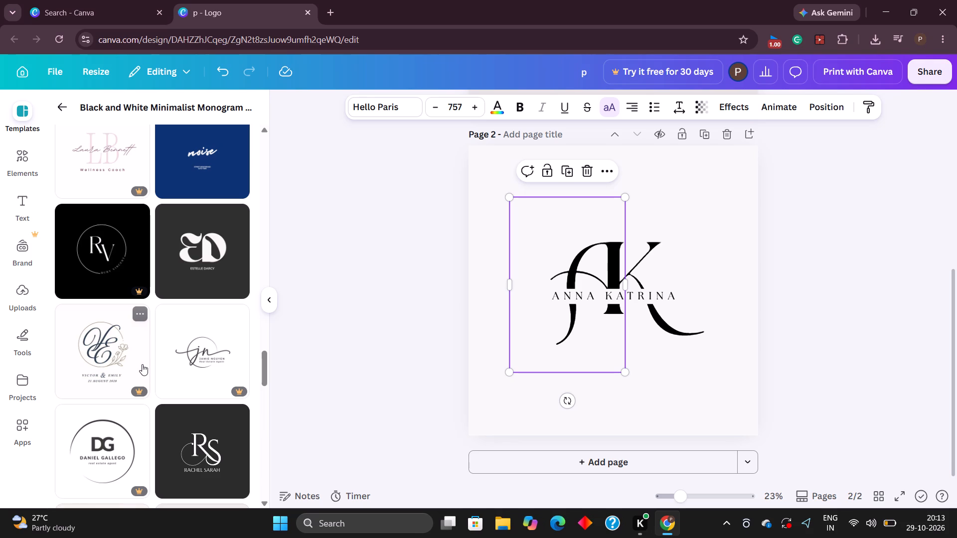
pyautogui.scroll(-6, 188, 331)
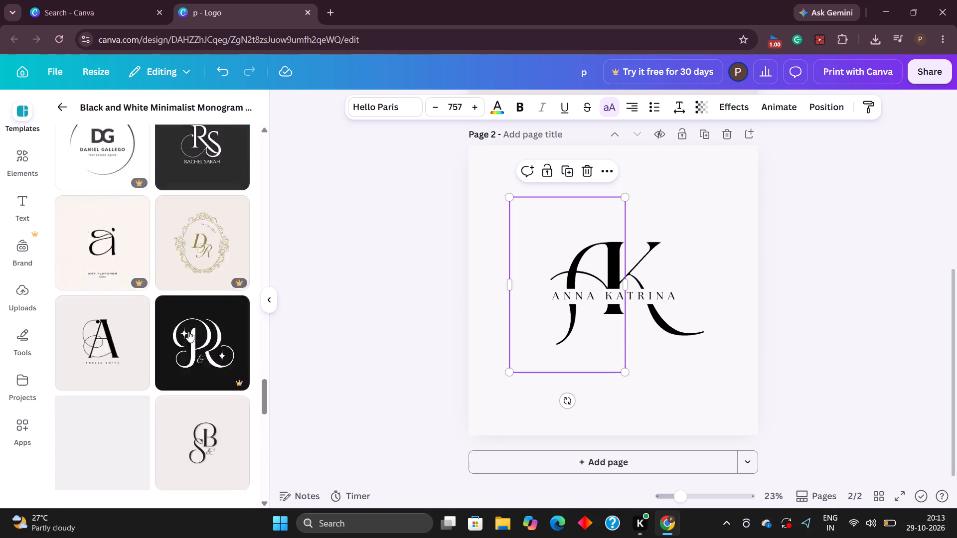
pyautogui.scroll(-10, 188, 331)
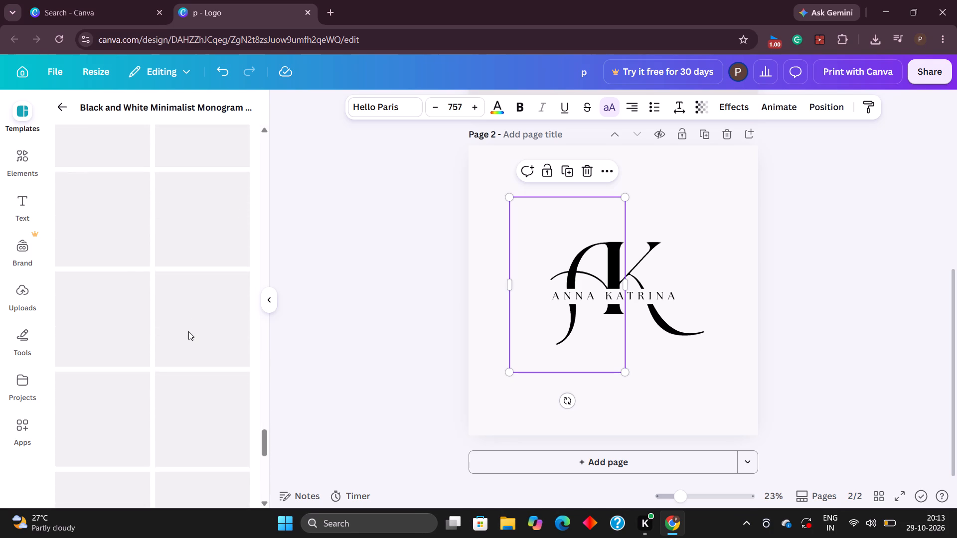
pyautogui.scroll(20, 188, 331)
pyautogui.scroll(14, 188, 331)
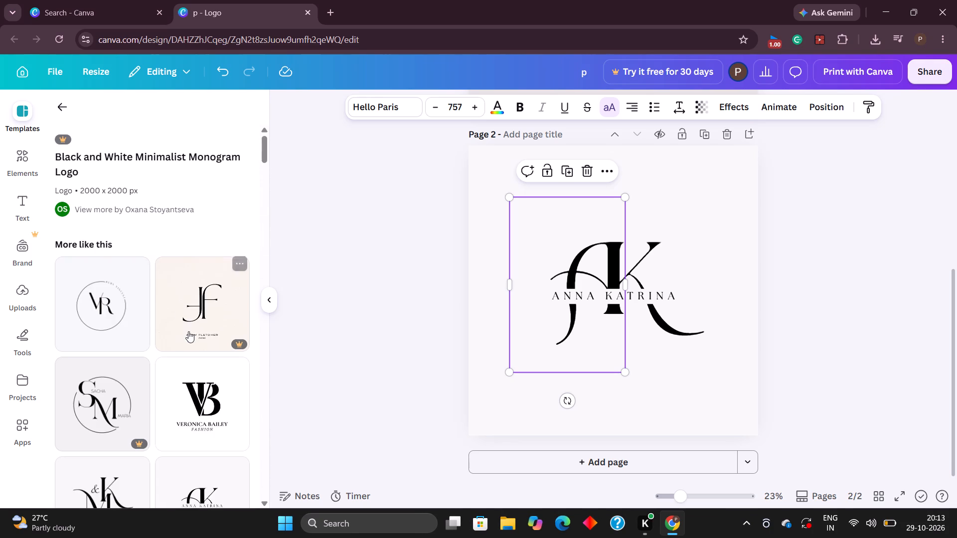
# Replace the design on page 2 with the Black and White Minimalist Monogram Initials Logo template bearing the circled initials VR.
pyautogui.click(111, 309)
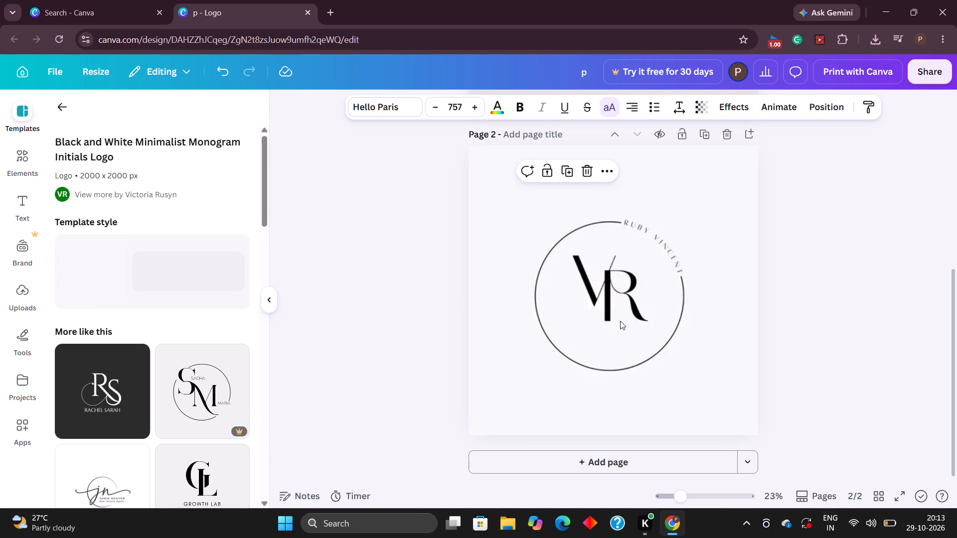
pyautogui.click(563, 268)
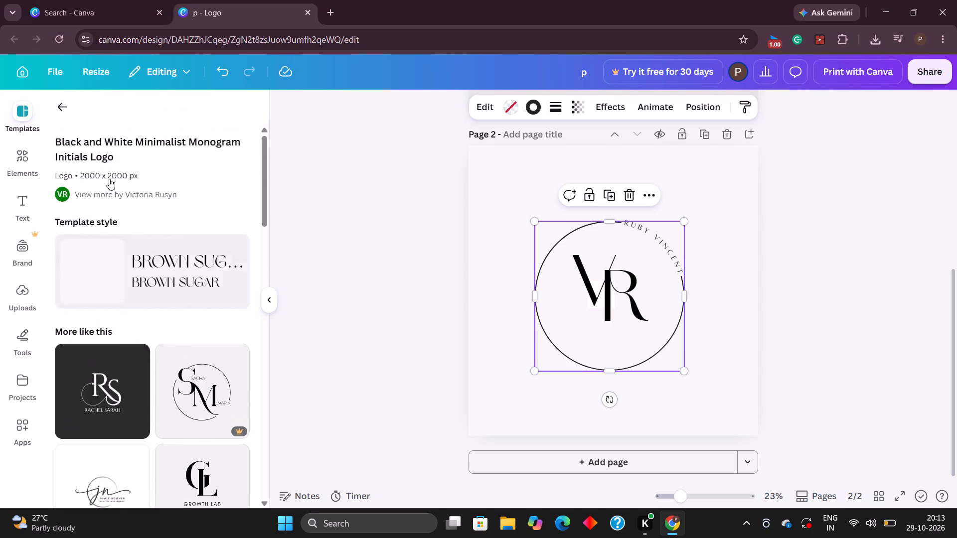
pyautogui.click(63, 105)
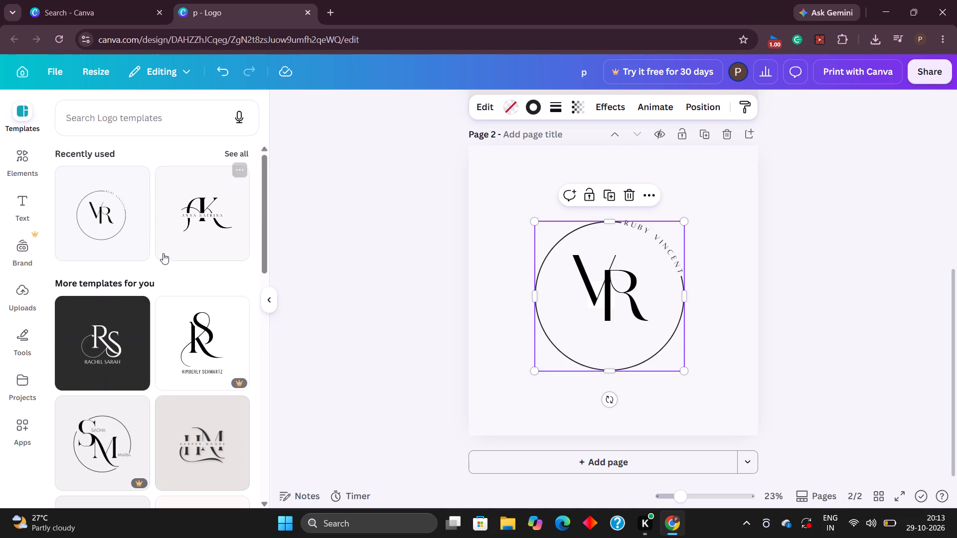
pyautogui.scroll(-5, 183, 302)
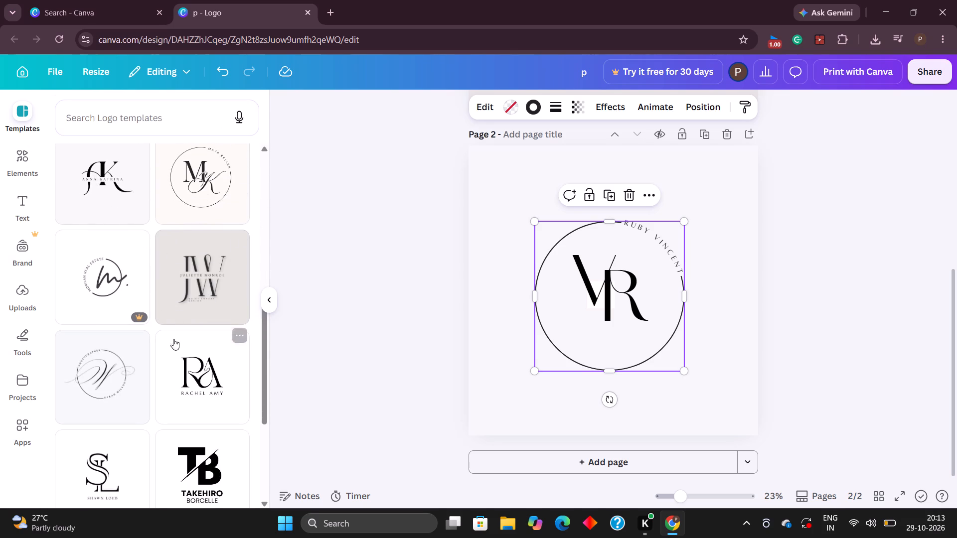
pyautogui.click(214, 377)
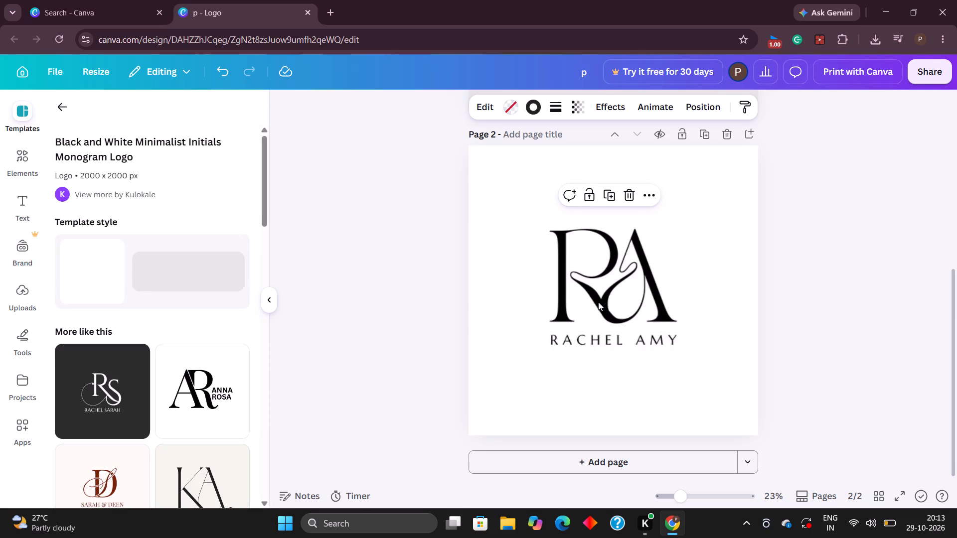
# Change the large initial R in the page 2 monogram to P.
pyautogui.click(598, 302)
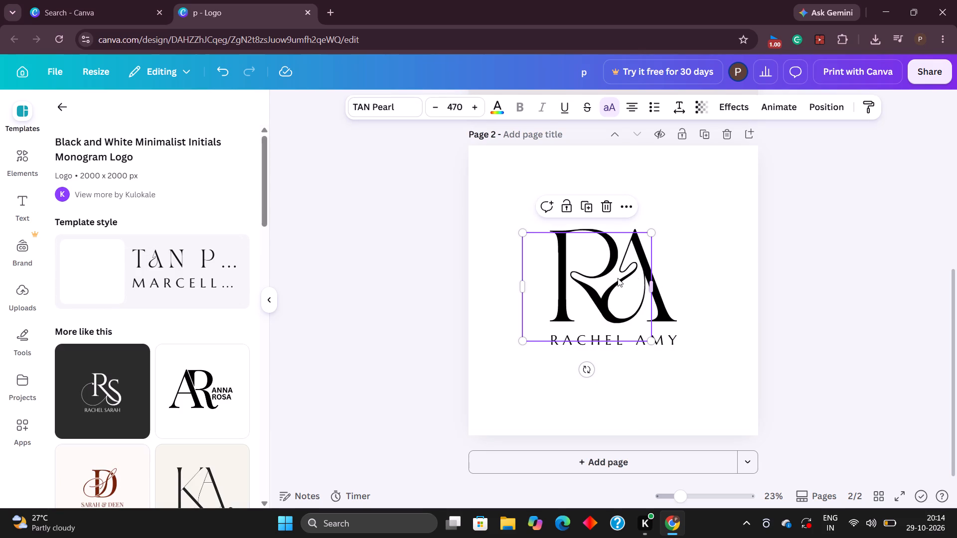
pyautogui.click(596, 272)
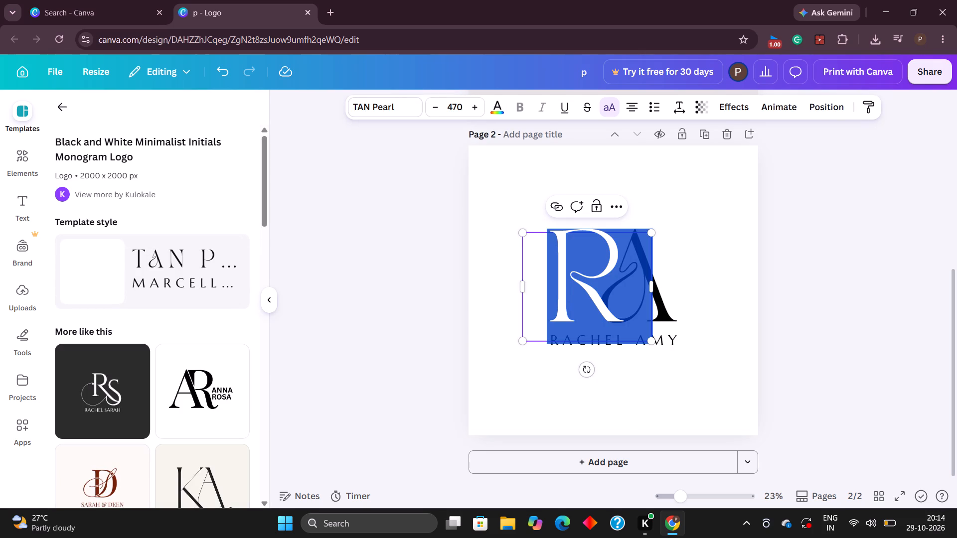
pyautogui.press('BackSpace')
pyautogui.press('p')
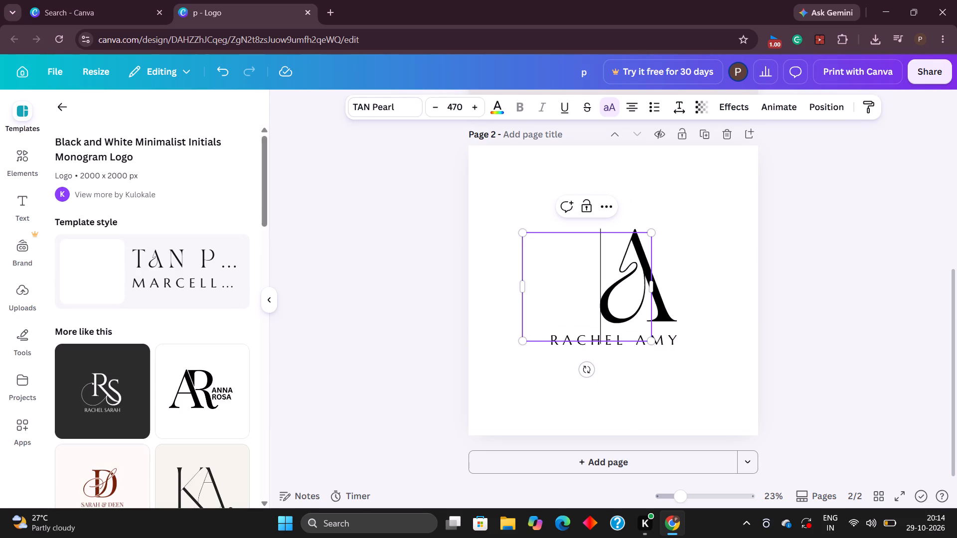
# Change the large initial A in the page 2 monogram to J.
pyautogui.click(635, 269)
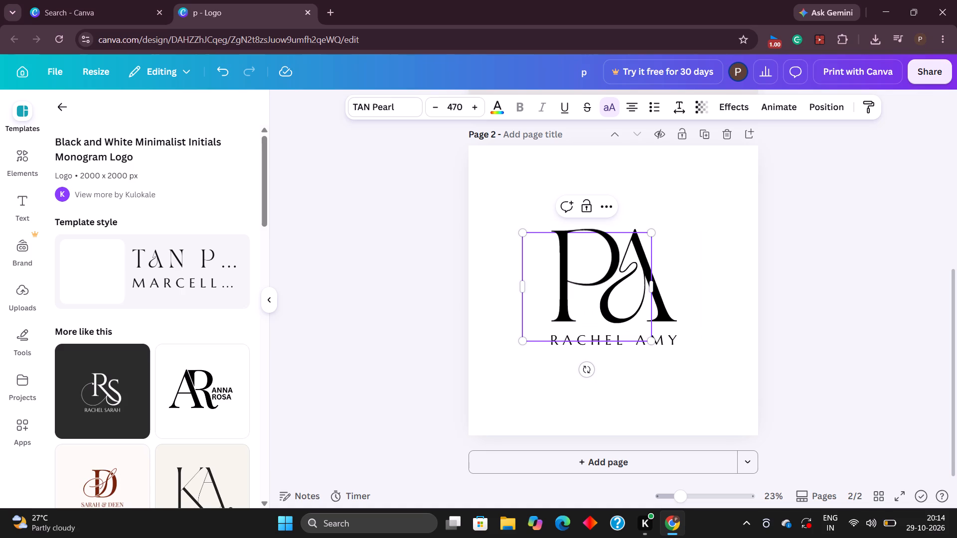
pyautogui.doubleClick(635, 269)
pyautogui.click(635, 269)
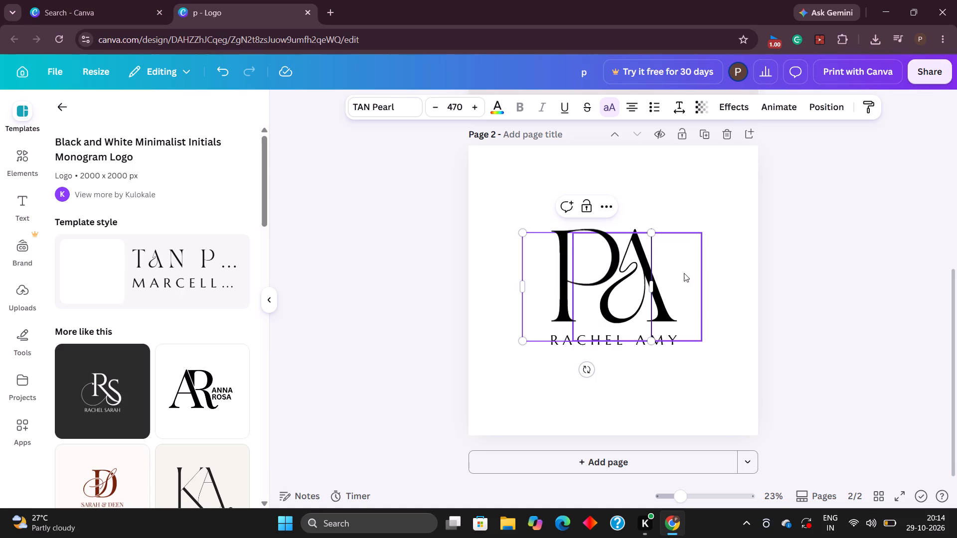
pyautogui.click(684, 273)
pyautogui.tripleClick(673, 269)
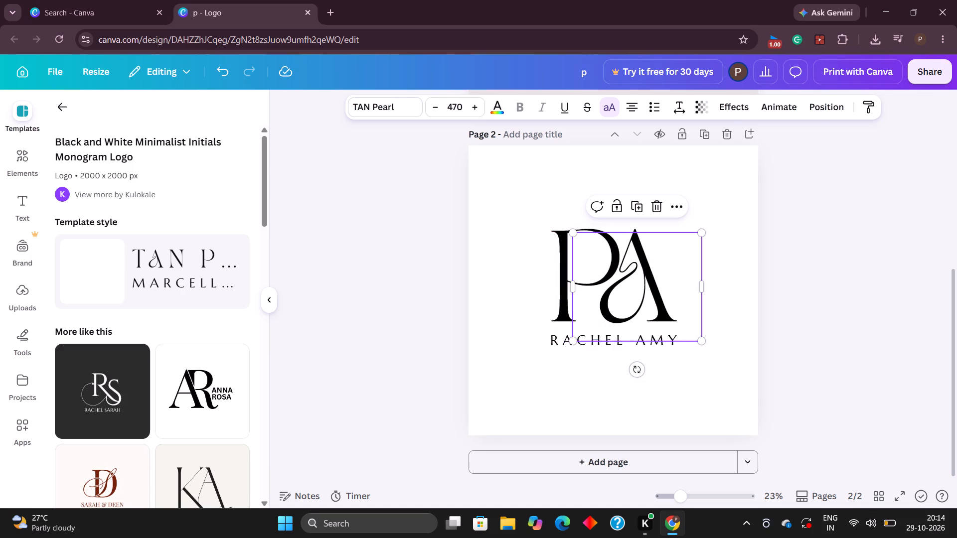
pyautogui.press('BackSpace')
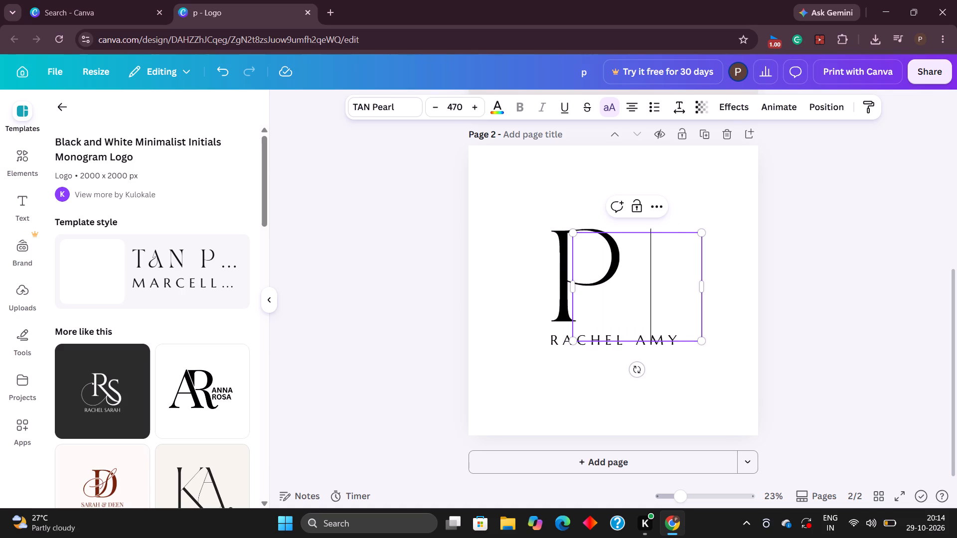
pyautogui.press('j')
pyautogui.click(564, 365)
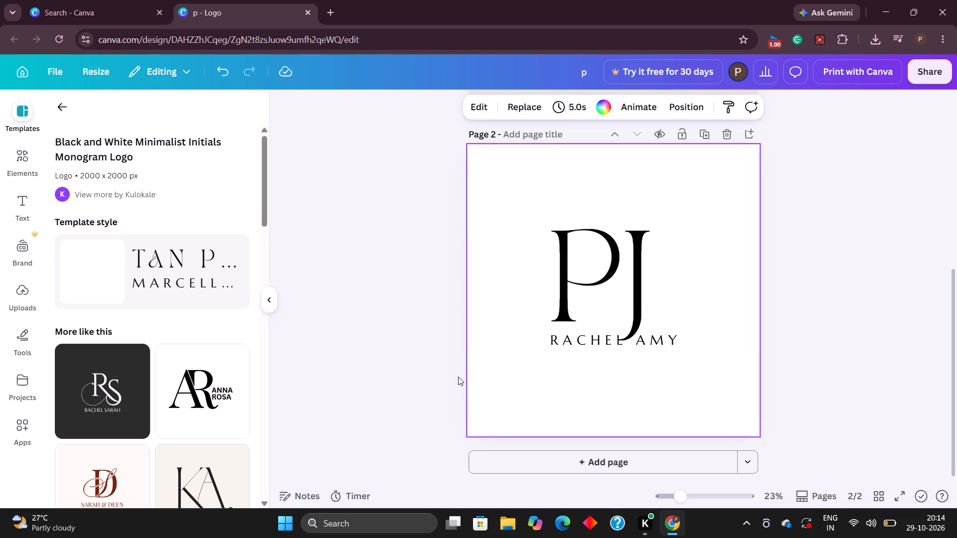
# Replace the placeholder name beneath the large PJ initials on page 2 with the text "campany".
pyautogui.tripleClick(594, 338)
pyautogui.click(594, 338)
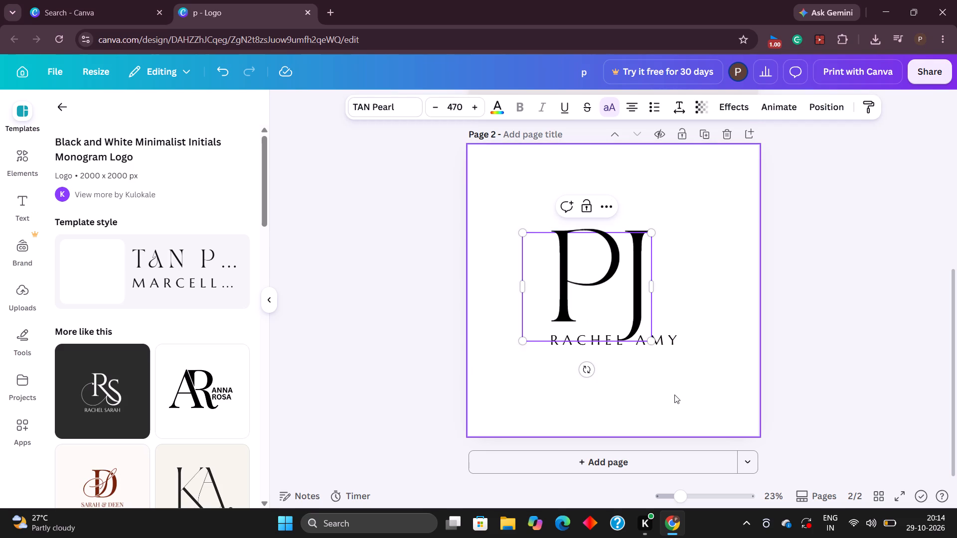
pyautogui.click(674, 395)
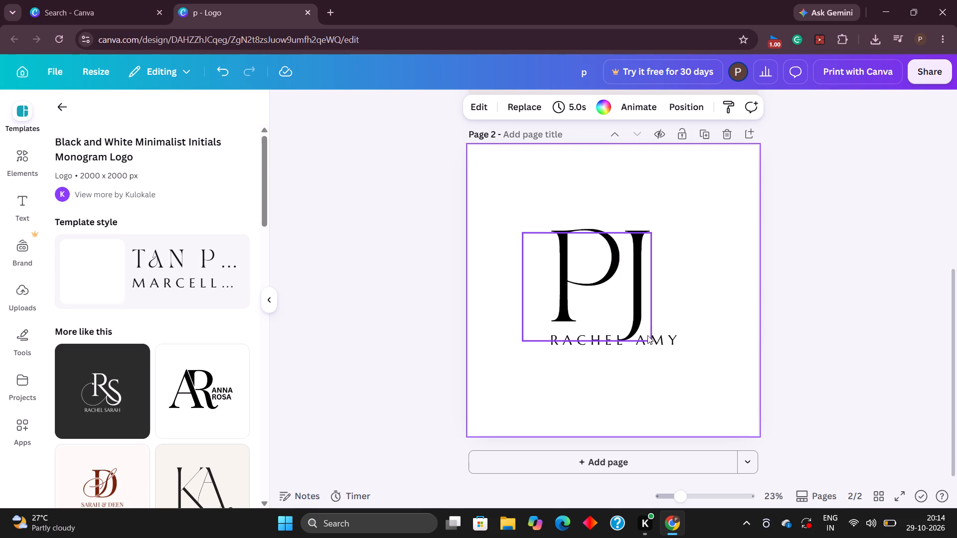
pyautogui.tripleClick(668, 346)
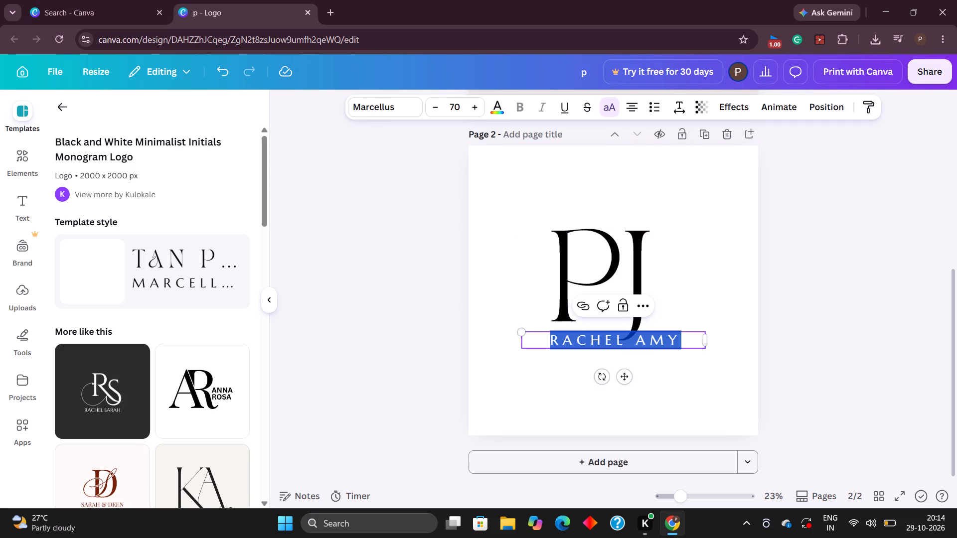
pyautogui.press('BackSpace')
pyautogui.write('ca')
pyautogui.write('mp')
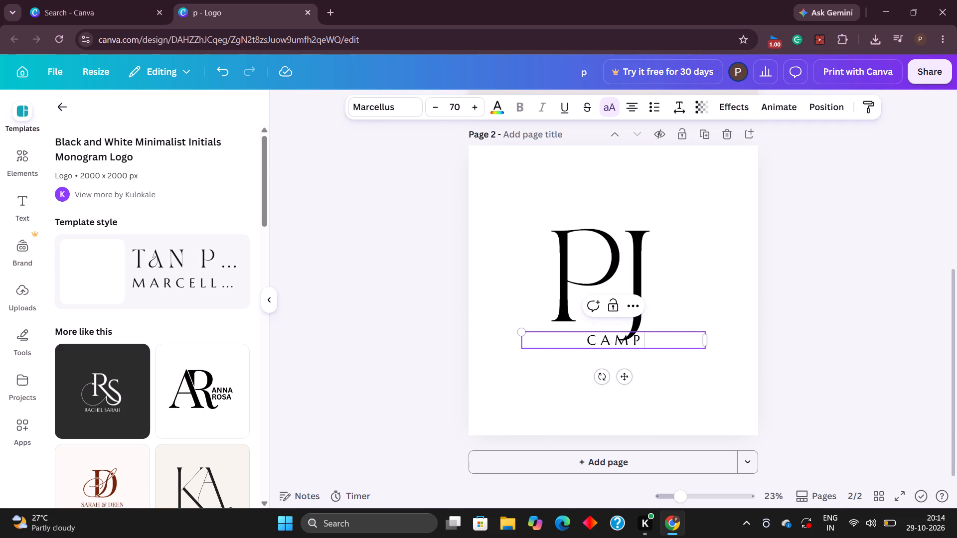
pyautogui.press('a')
pyautogui.write('ny')
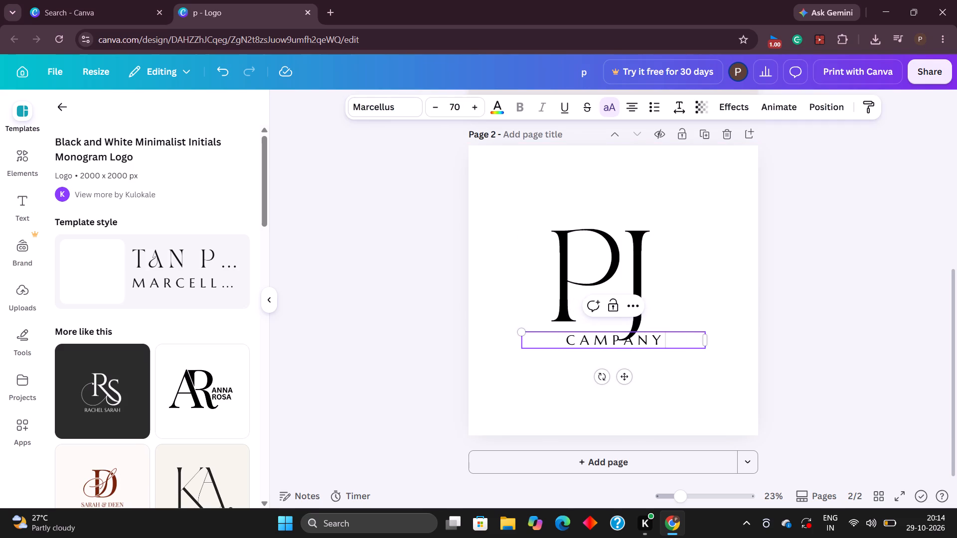
pyautogui.click(583, 397)
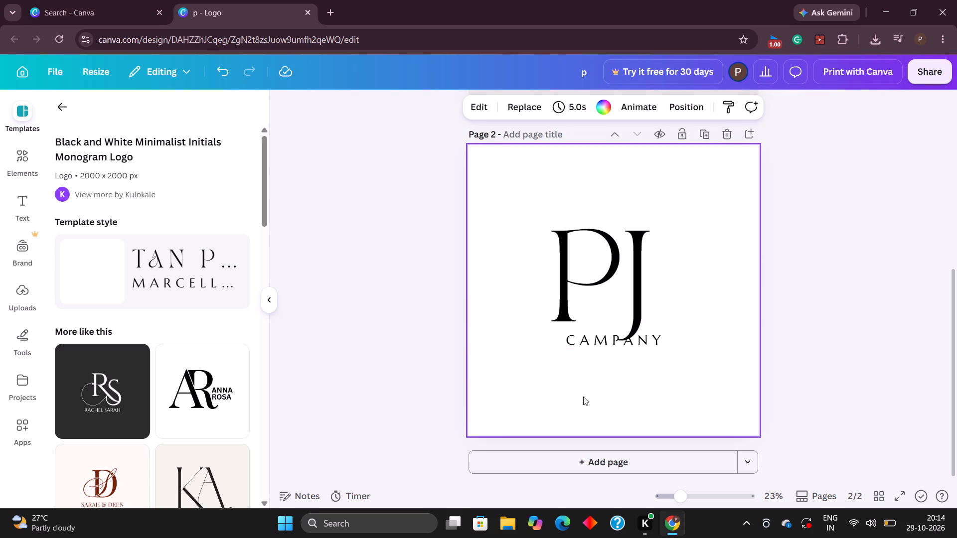
# Move the CAMPANY text up so it runs across the middle of the PJ initials.
pyautogui.doubleClick(610, 339)
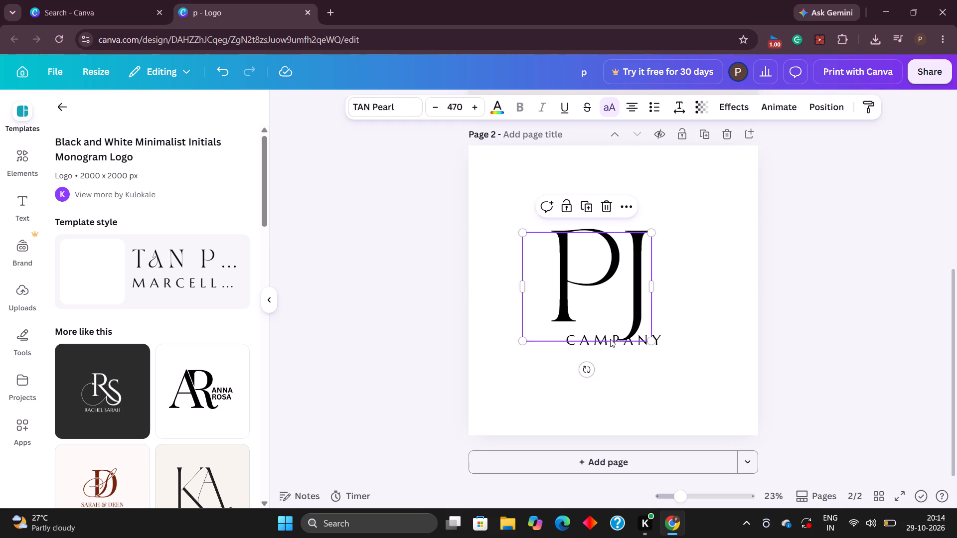
pyautogui.click(659, 344)
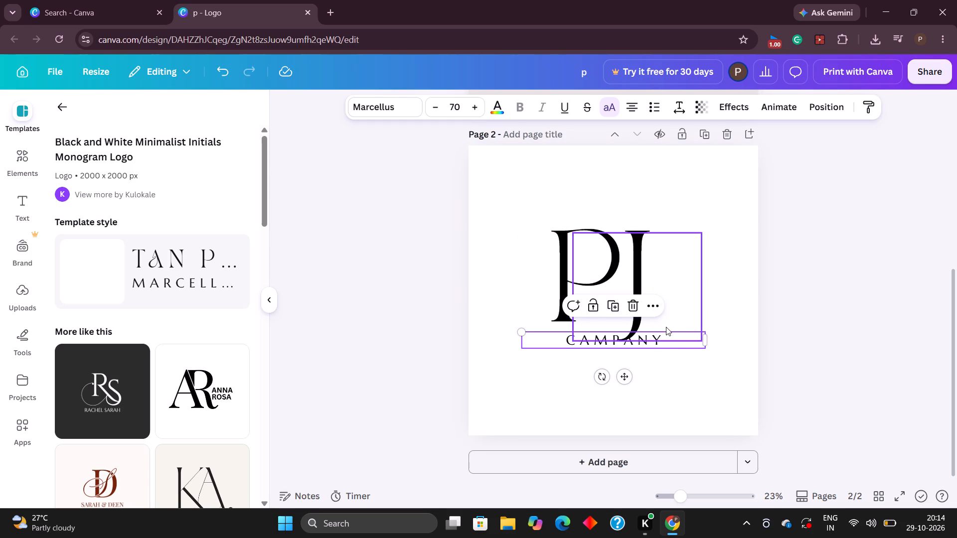
pyautogui.moveTo(666, 338); pyautogui.dragTo(652, 291)
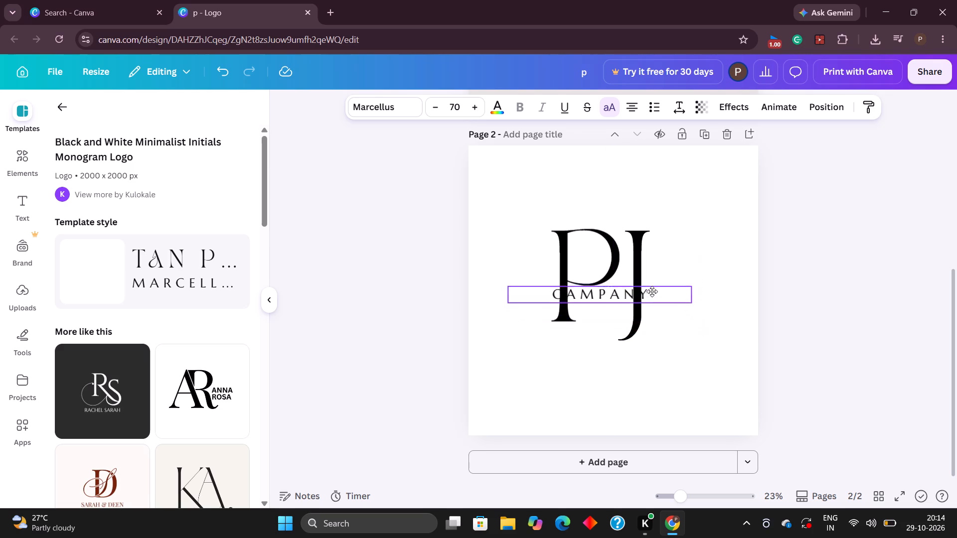
pyautogui.moveTo(652, 291); pyautogui.dragTo(655, 278)
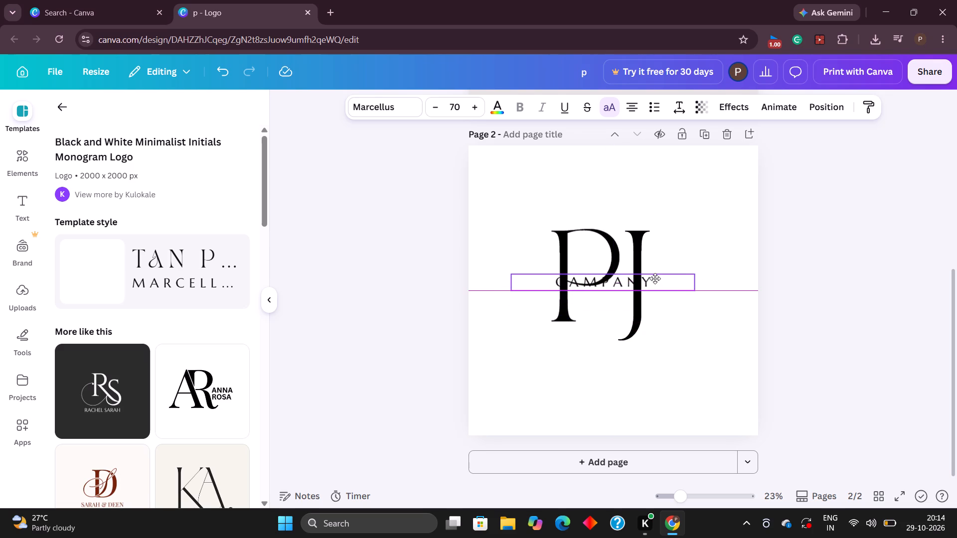
pyautogui.moveTo(655, 278); pyautogui.dragTo(655, 278)
pyautogui.click(690, 367)
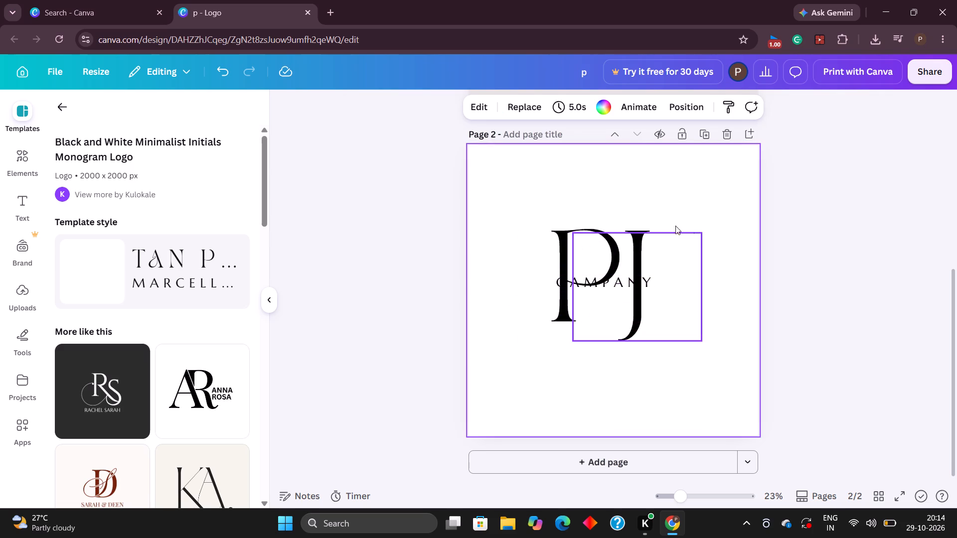
# Set the transparency of the large initial P on page 2 to 31.
pyautogui.click(664, 255)
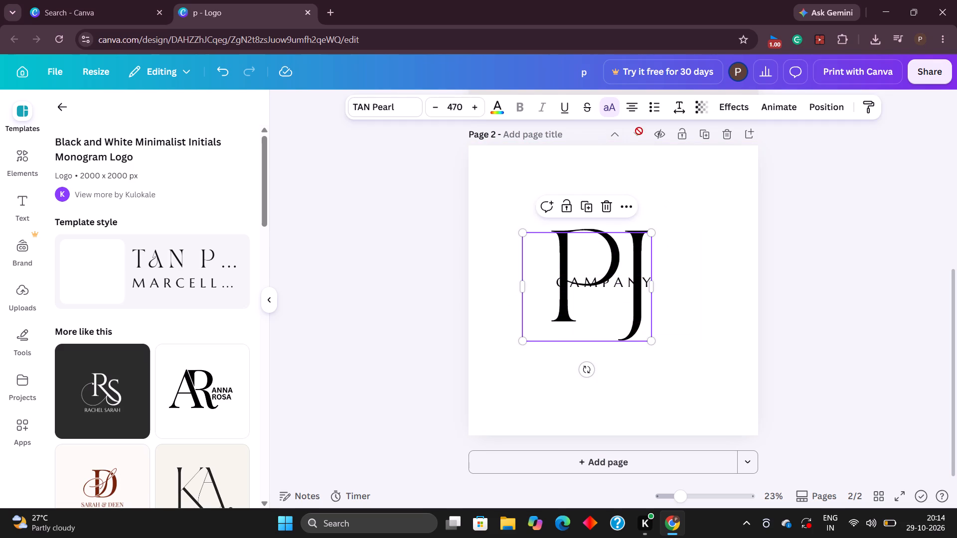
pyautogui.click(662, 134)
pyautogui.click(662, 134)
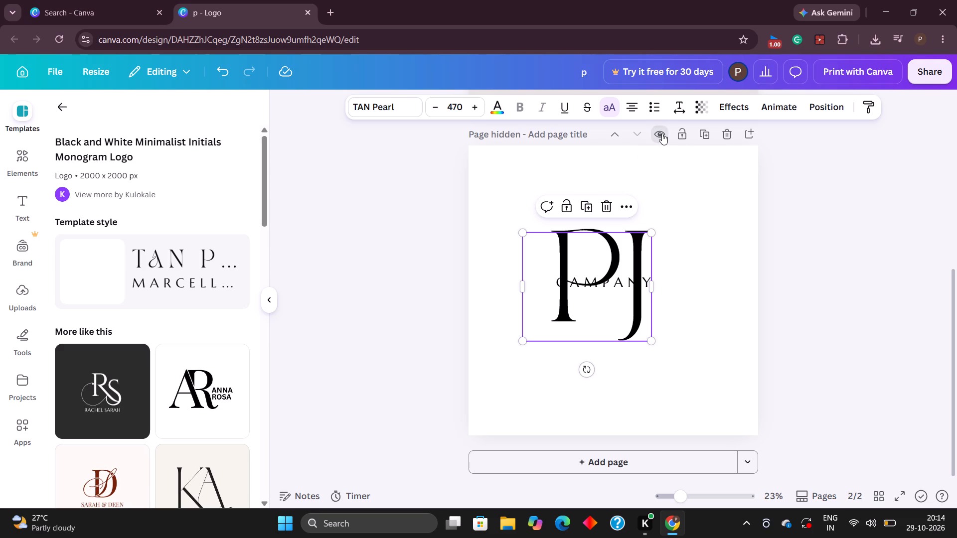
pyautogui.click(706, 103)
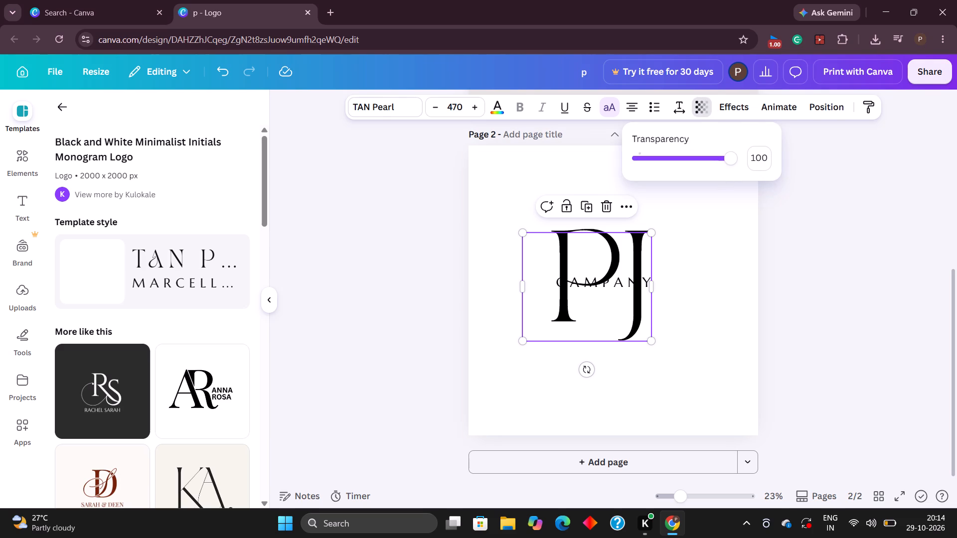
pyautogui.moveTo(729, 157); pyautogui.dragTo(722, 157)
pyautogui.moveTo(722, 157); pyautogui.dragTo(666, 157)
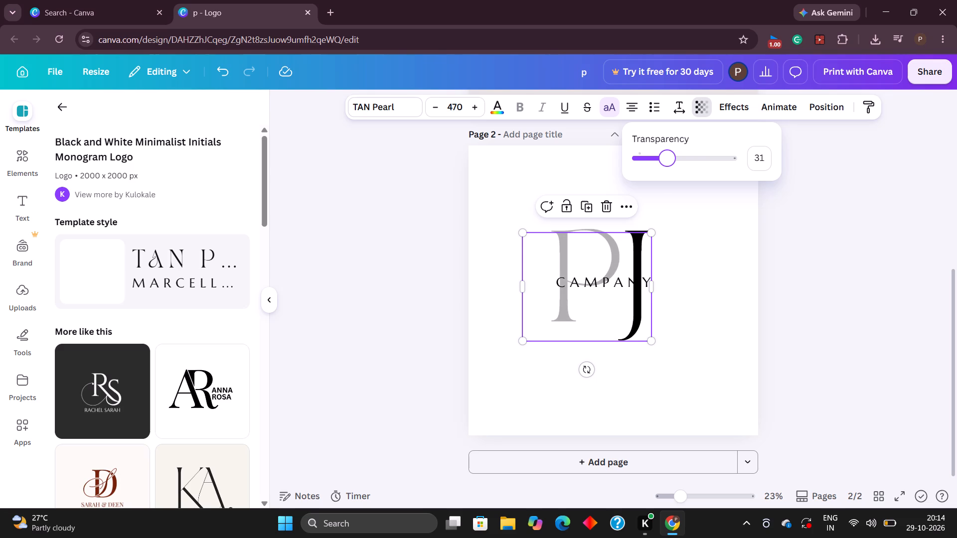
pyautogui.moveTo(666, 157); pyautogui.dragTo(666, 158)
# Lower the transparency value of the large initial J to match the light grey of the P.
pyautogui.click(641, 255)
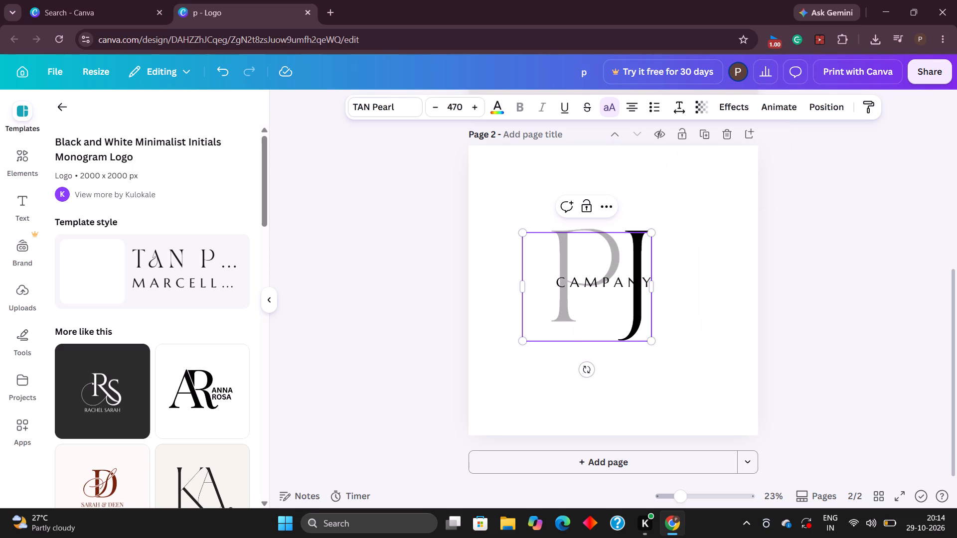
pyautogui.click(676, 269)
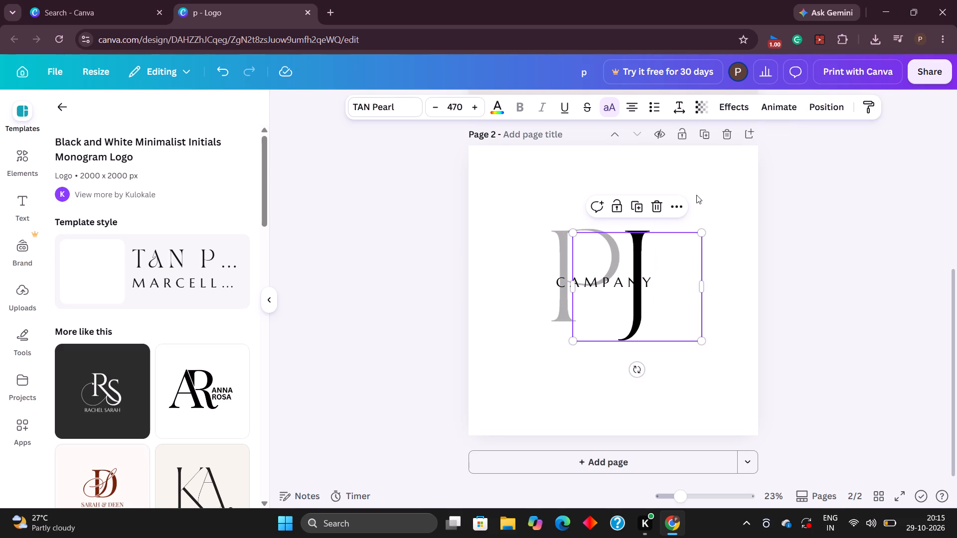
pyautogui.click(705, 106)
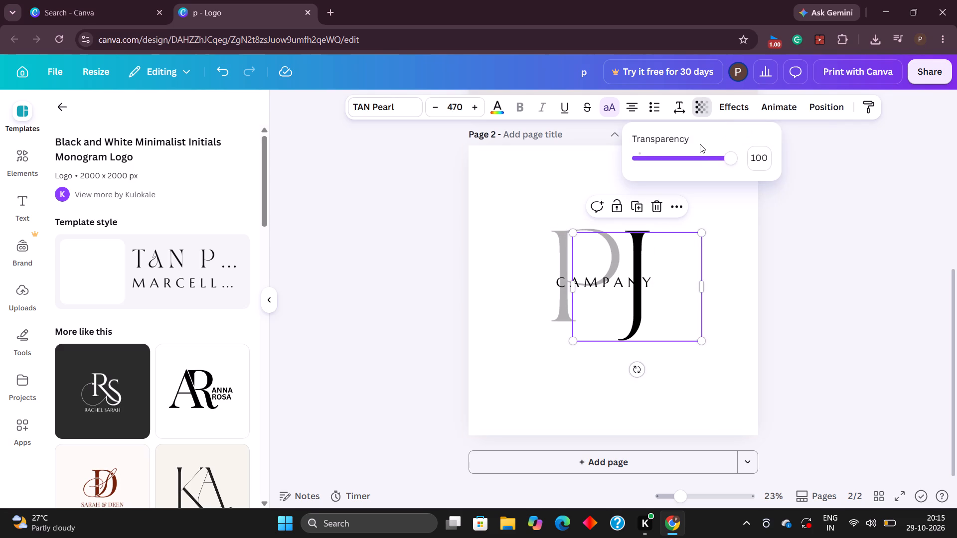
pyautogui.moveTo(728, 159); pyautogui.dragTo(699, 162)
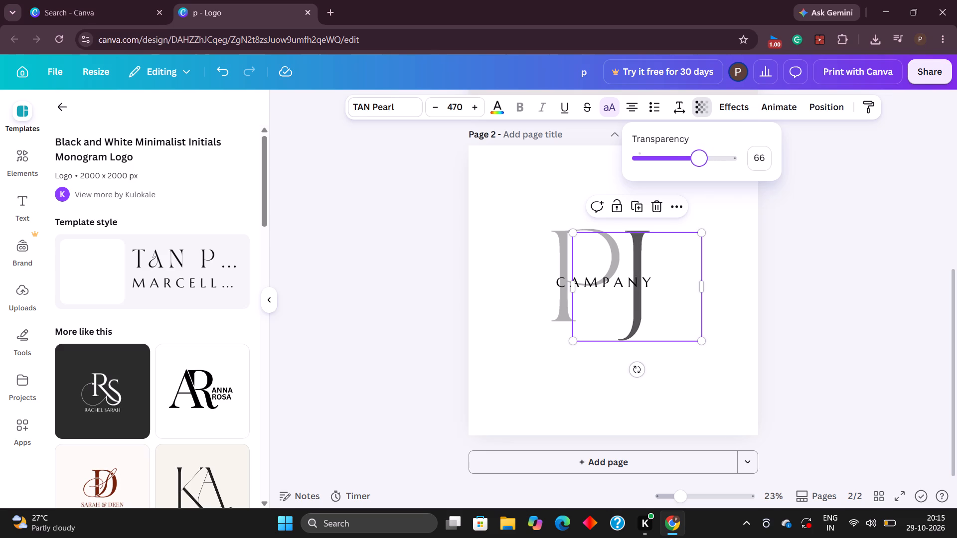
pyautogui.moveTo(699, 162); pyautogui.dragTo(667, 168)
pyautogui.click(540, 358)
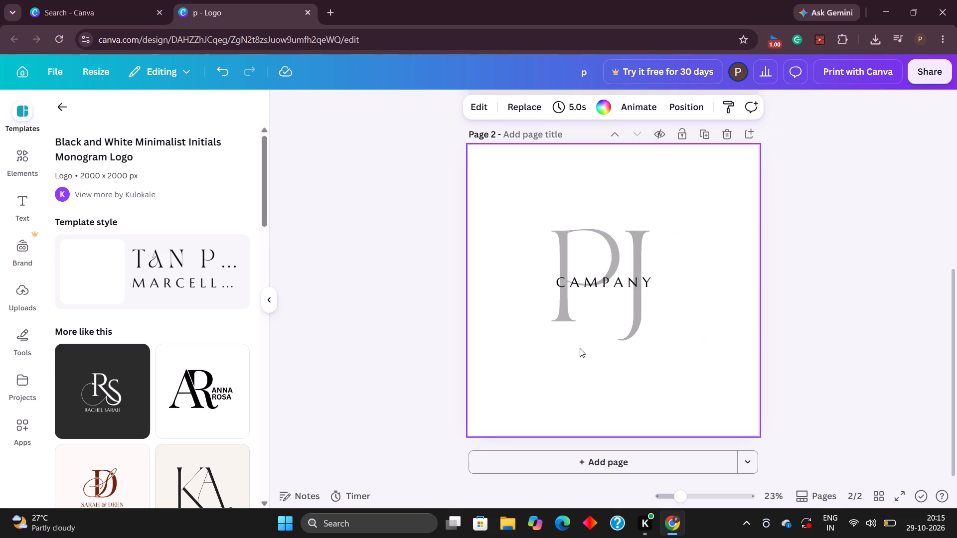
# Bring the large initial P slightly closer to the J, widening its text box to about 966.
pyautogui.click(606, 280)
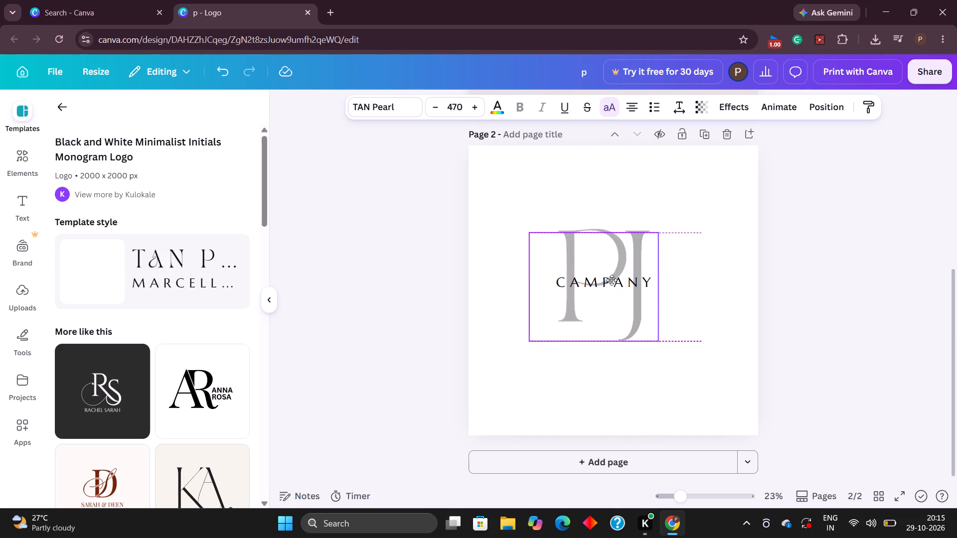
pyautogui.click(622, 282)
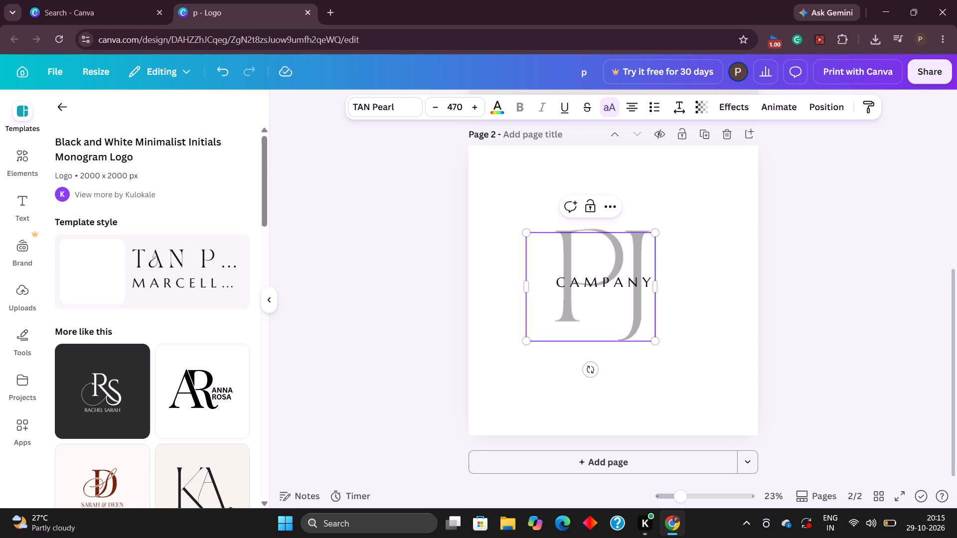
pyautogui.click(622, 282)
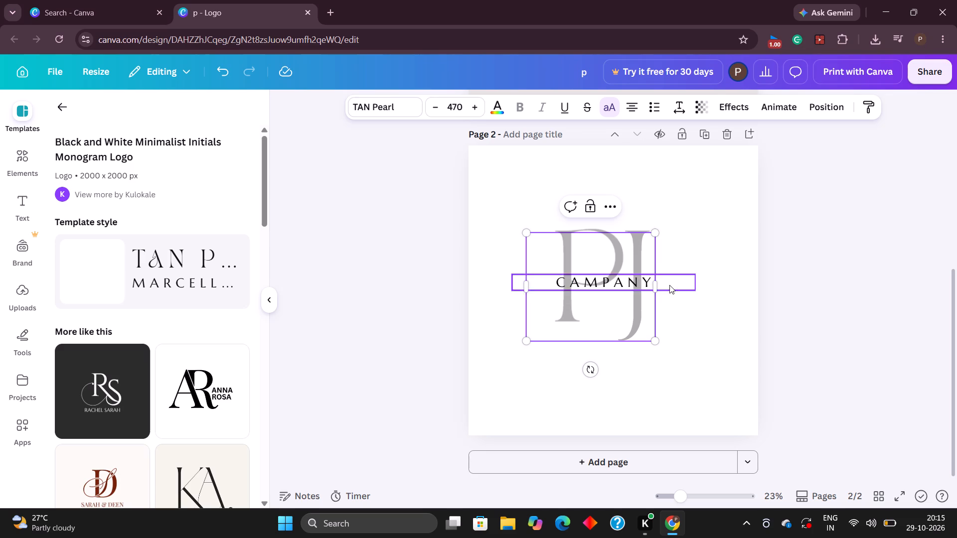
pyautogui.moveTo(658, 287); pyautogui.dragTo(670, 260)
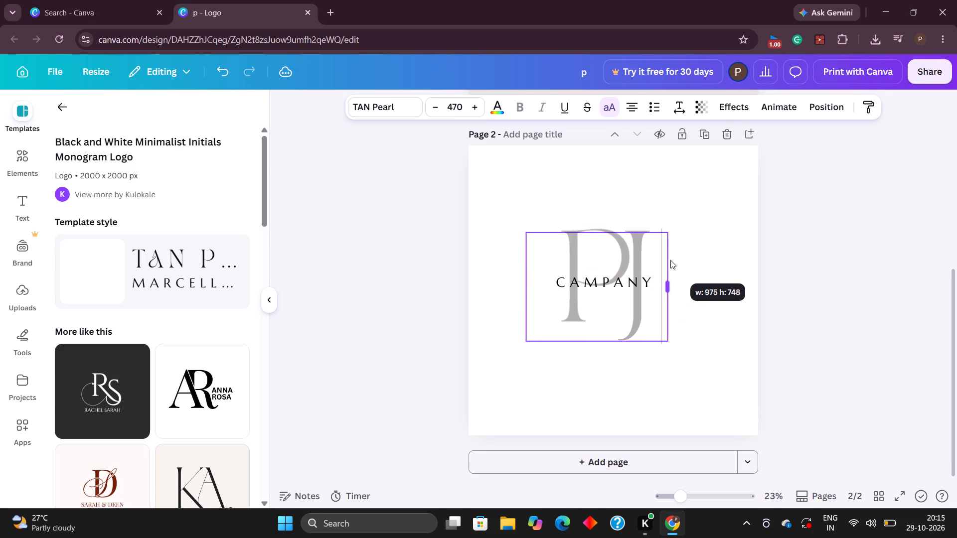
pyautogui.moveTo(670, 260); pyautogui.dragTo(669, 290)
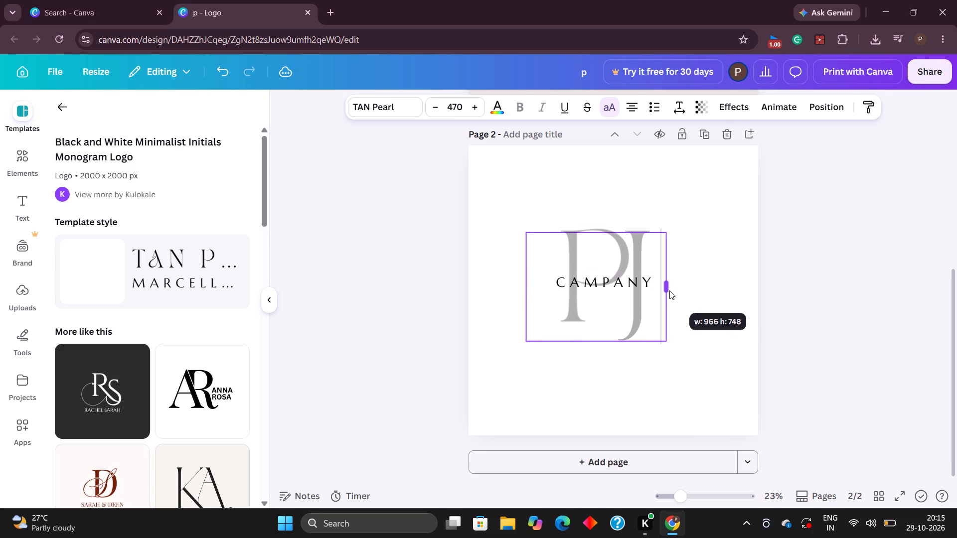
pyautogui.moveTo(669, 290); pyautogui.dragTo(669, 290)
pyautogui.click(696, 333)
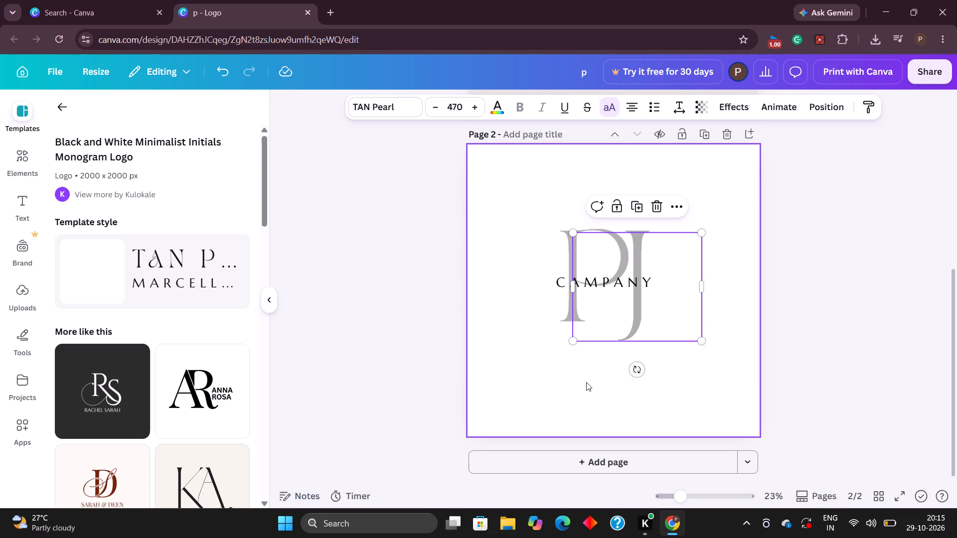
pyautogui.click(583, 385)
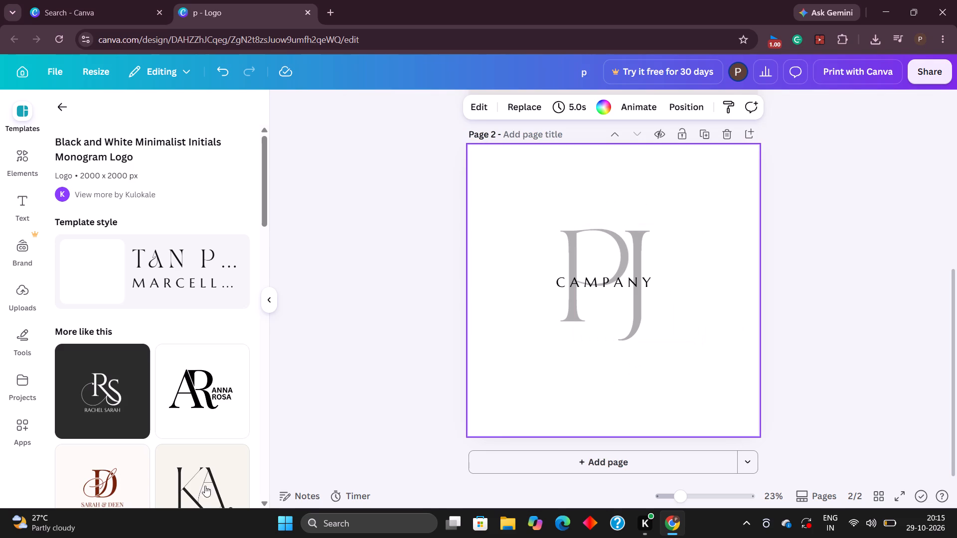
# Look through the similar monogram logo templates and the available text options.
pyautogui.scroll(-8, 201, 438)
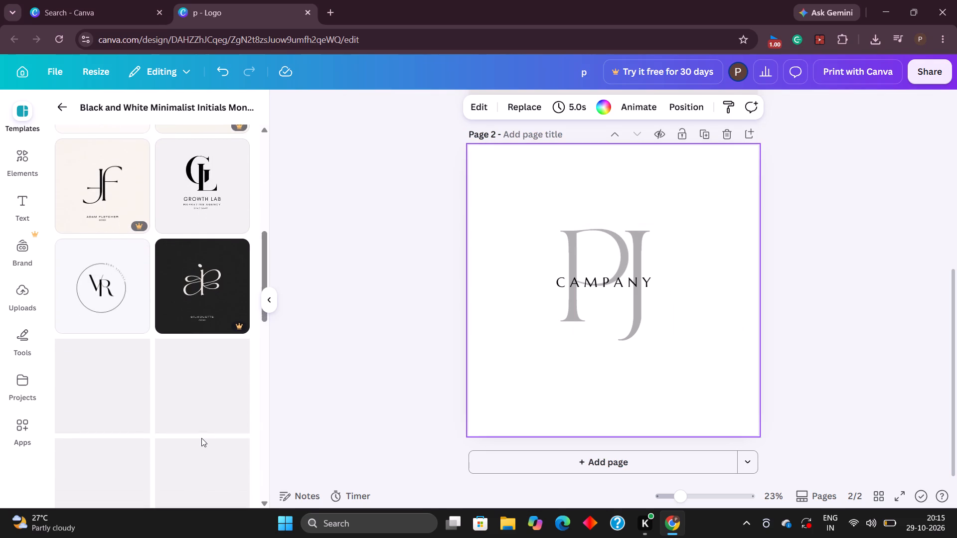
pyautogui.scroll(-8, 201, 438)
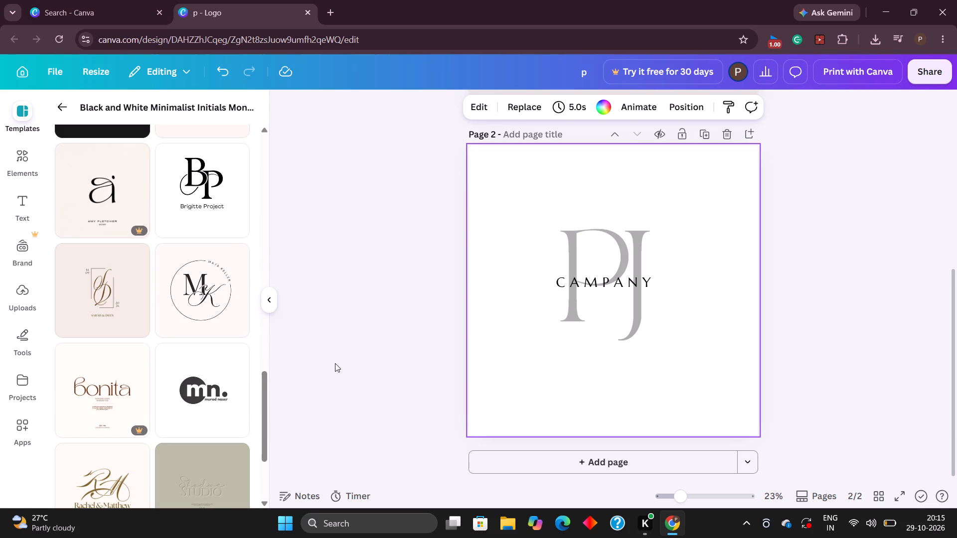
pyautogui.scroll(-9, 184, 410)
pyautogui.scroll(5, 184, 410)
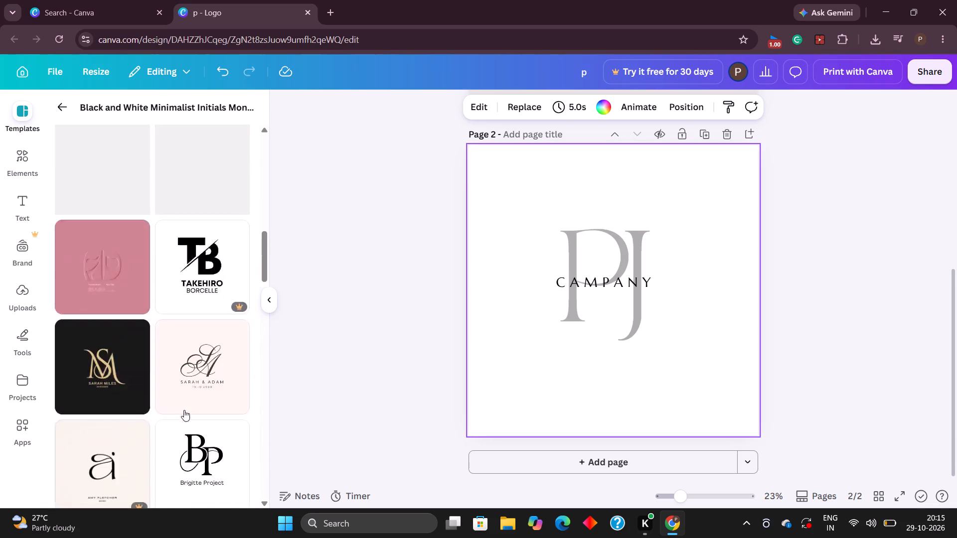
pyautogui.scroll(6, 184, 410)
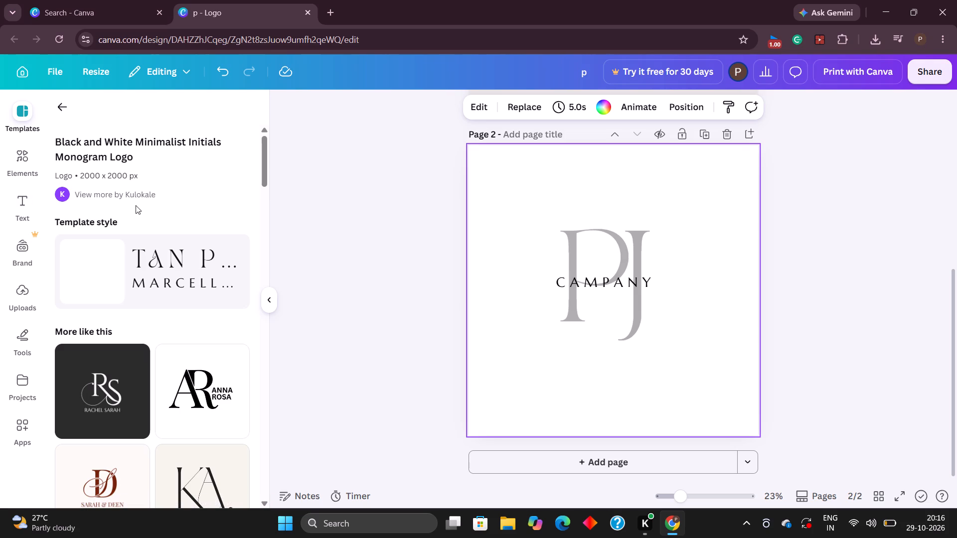
pyautogui.click(21, 207)
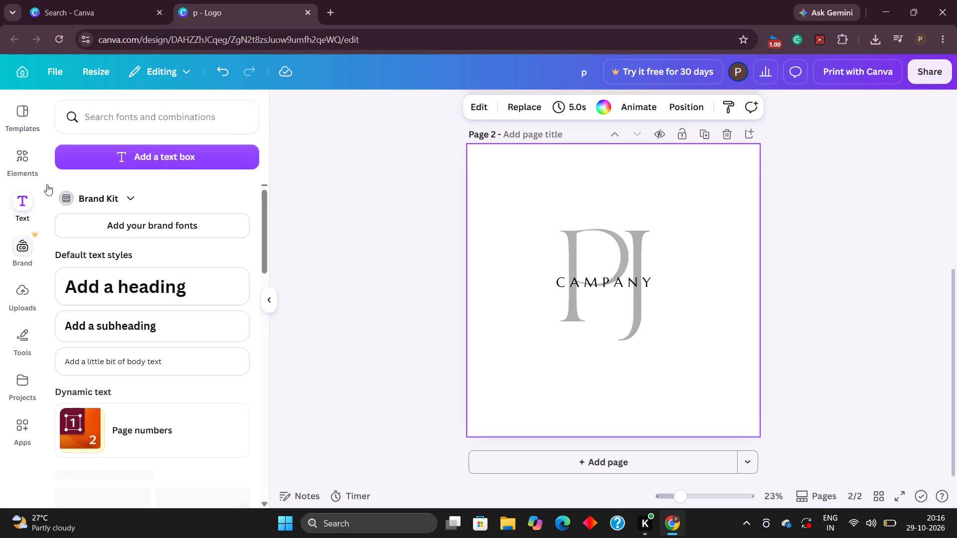
pyautogui.click(26, 116)
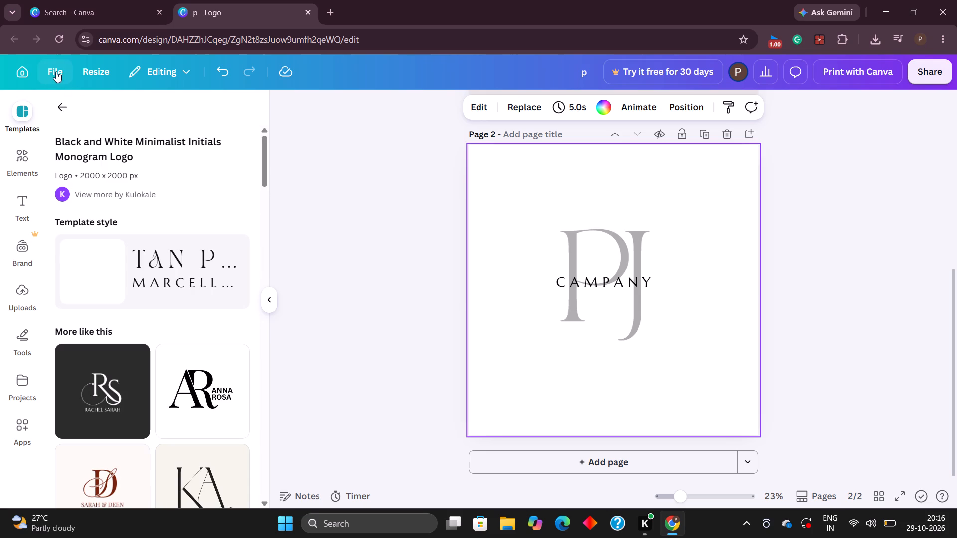
# Leave the logo design and return to the Canva home page.
pyautogui.click(24, 68)
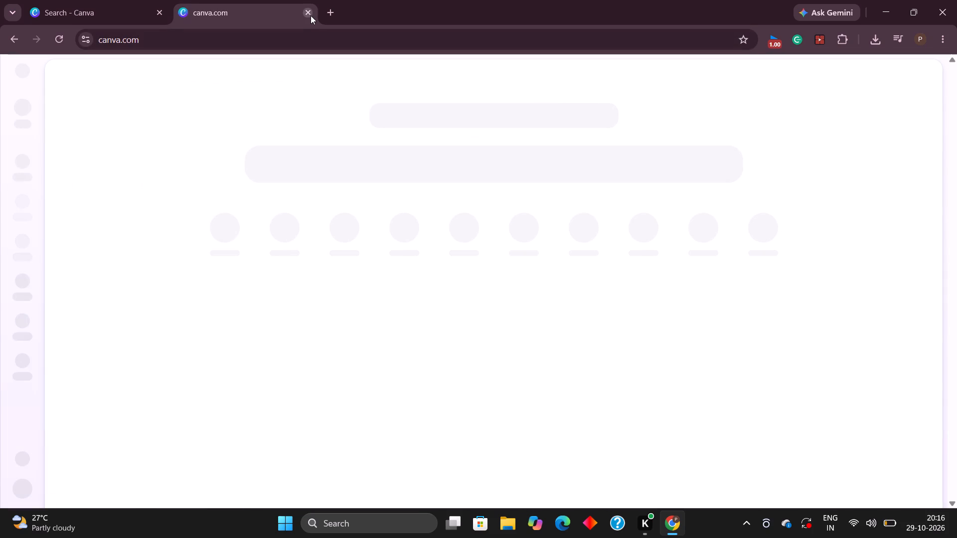
# Close the extra home page tab and look through the logo templates for another monogram design.
pyautogui.click(310, 12)
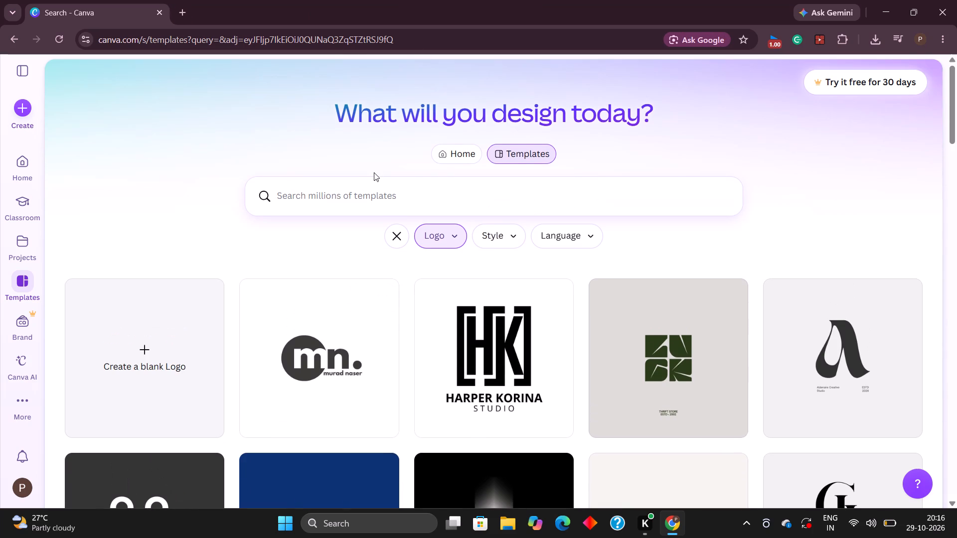
pyautogui.scroll(-8, 380, 207)
pyautogui.hscroll(1, 380, 207)
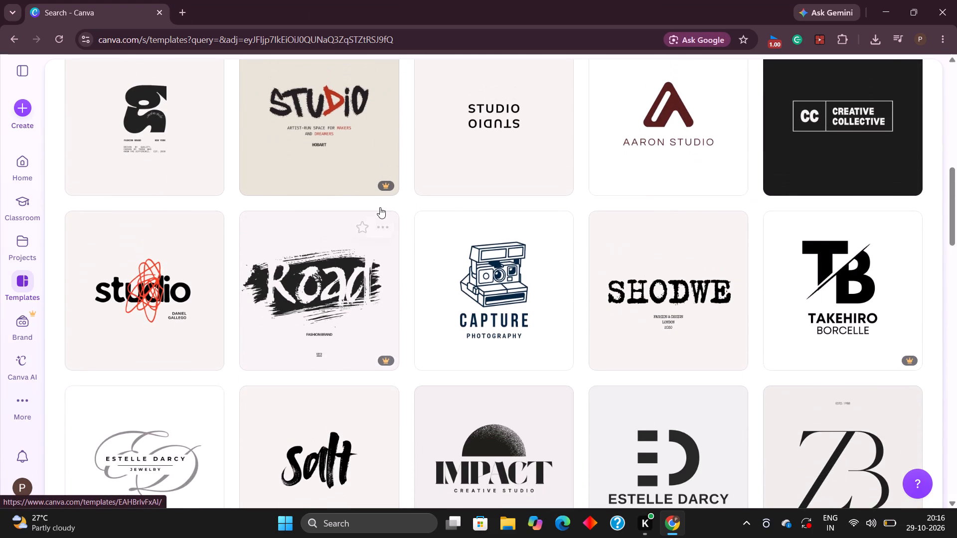
pyautogui.hscroll(1, 380, 207)
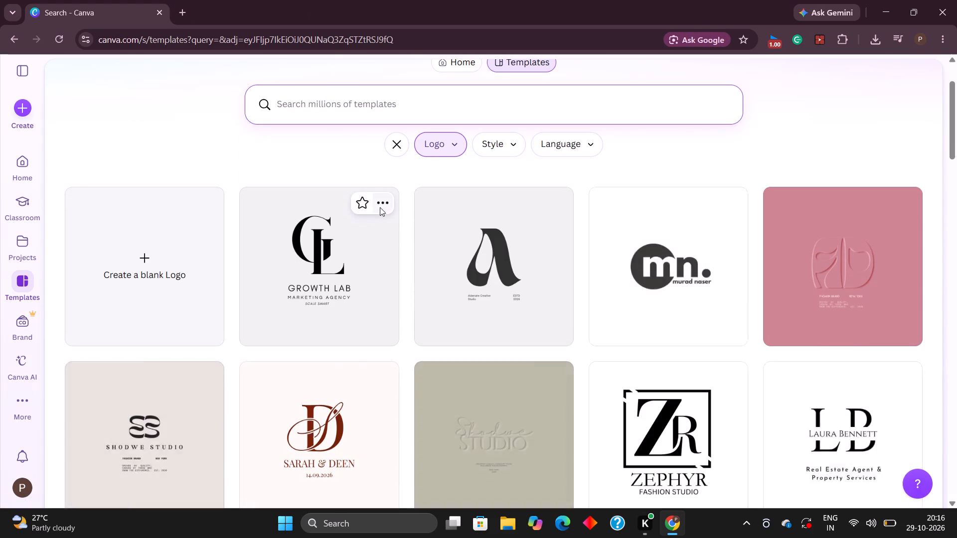
pyautogui.scroll(-8, 380, 207)
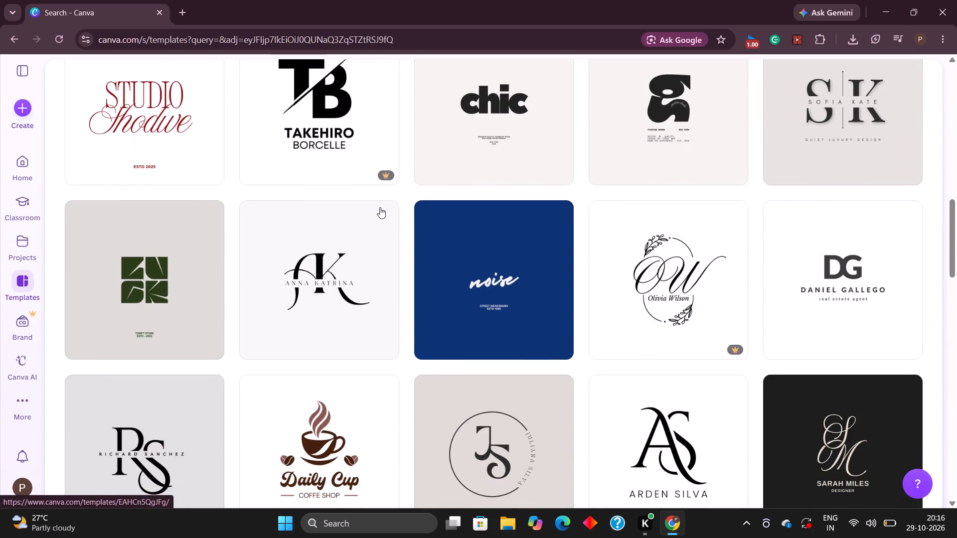
pyautogui.scroll(-3, 380, 207)
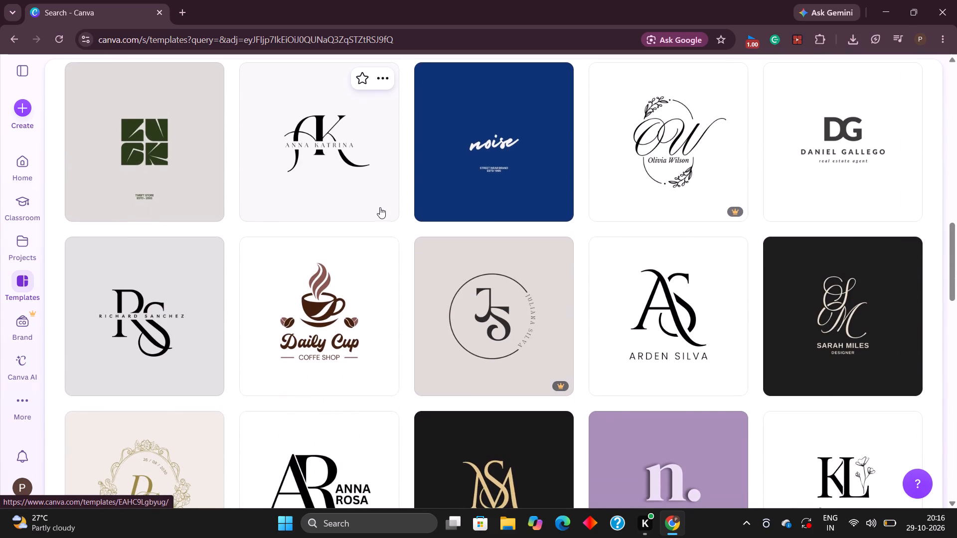
pyautogui.scroll(-2, 380, 207)
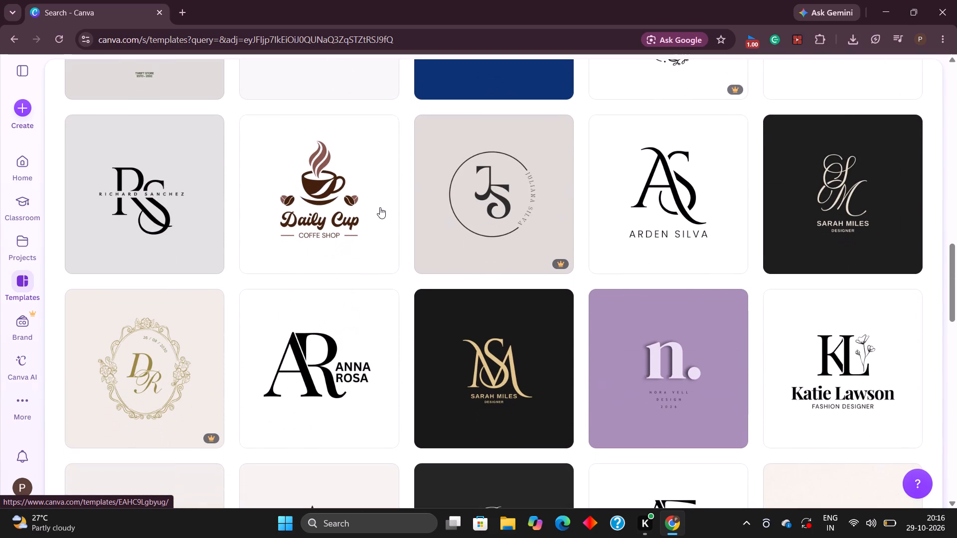
pyautogui.scroll(-5, 380, 207)
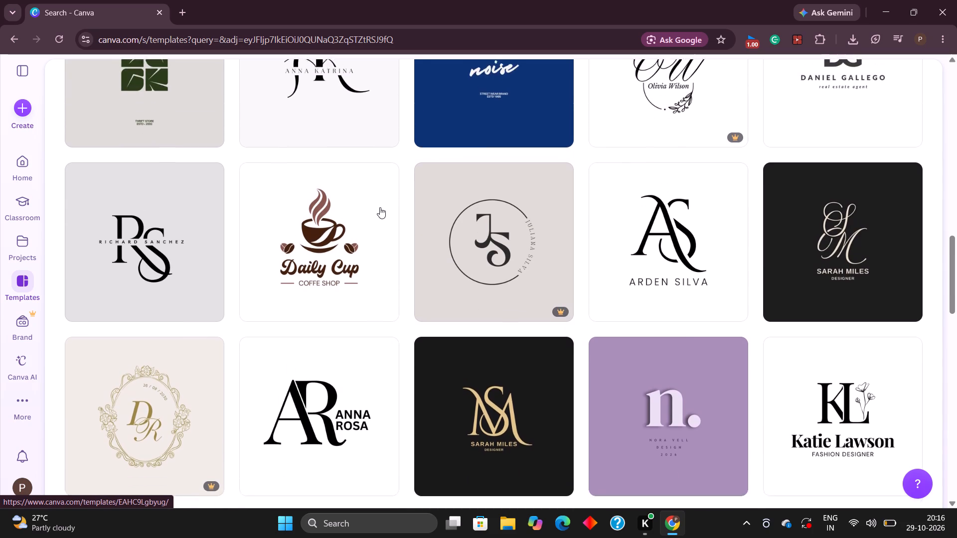
pyautogui.scroll(-1, 380, 207)
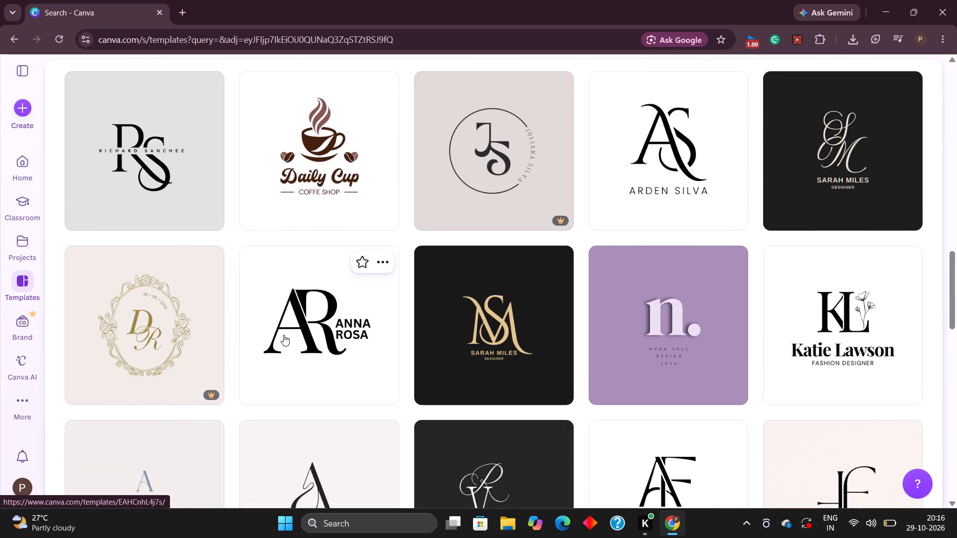
pyautogui.scroll(-10, 329, 333)
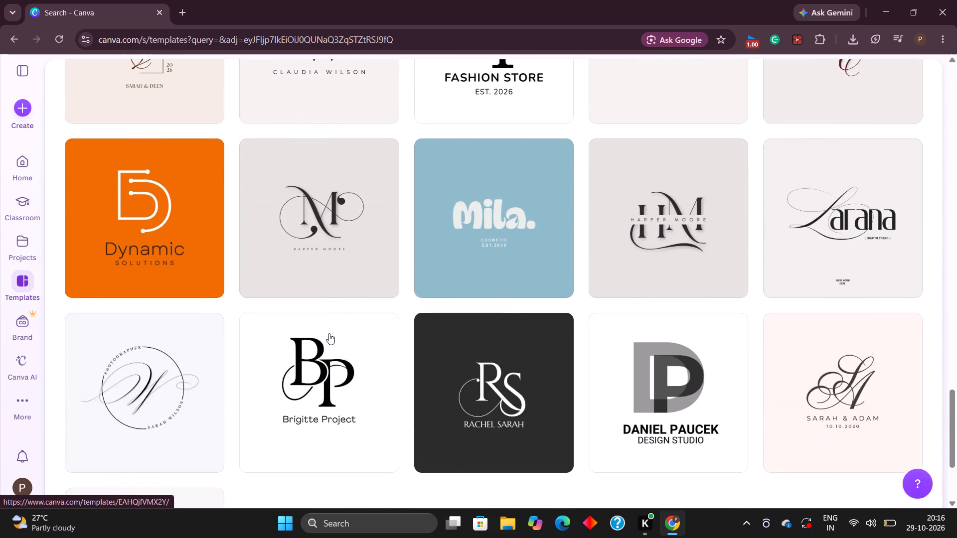
pyautogui.hscroll(2, 329, 333)
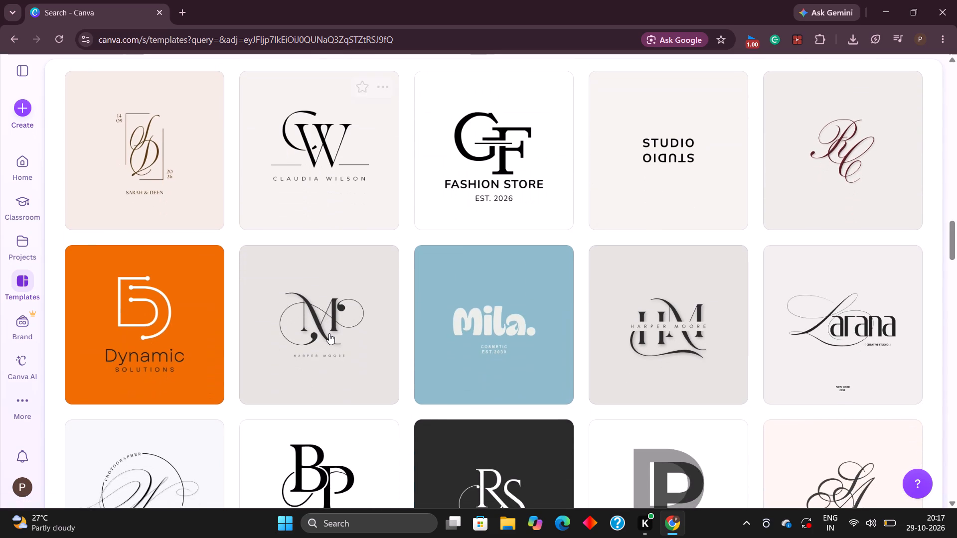
pyautogui.scroll(-6, 329, 333)
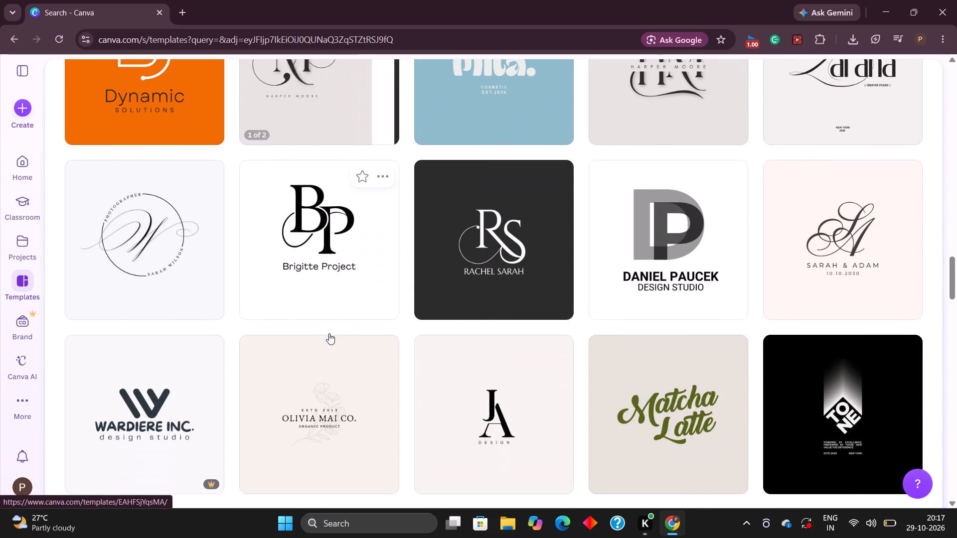
pyautogui.scroll(-20, 329, 333)
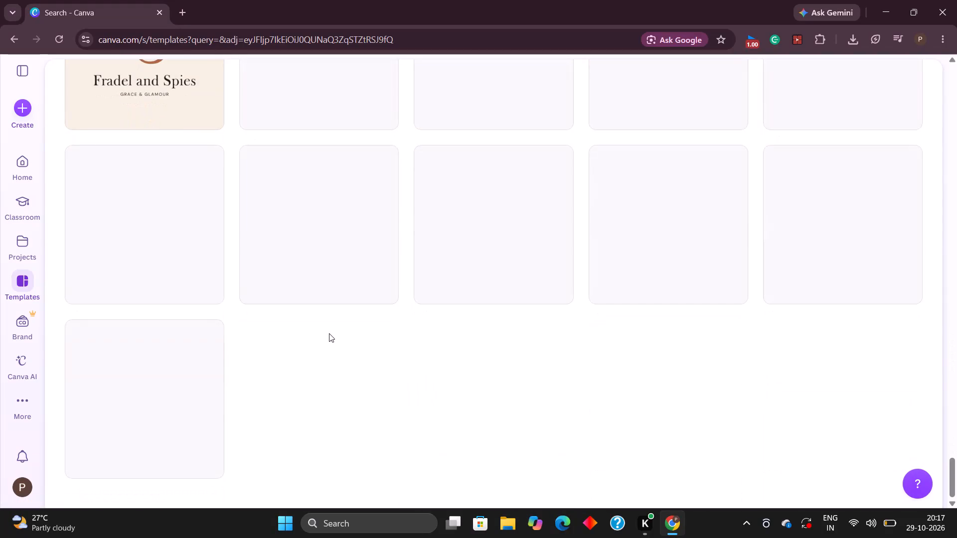
pyautogui.scroll(-6, 329, 333)
pyautogui.scroll(2, 329, 333)
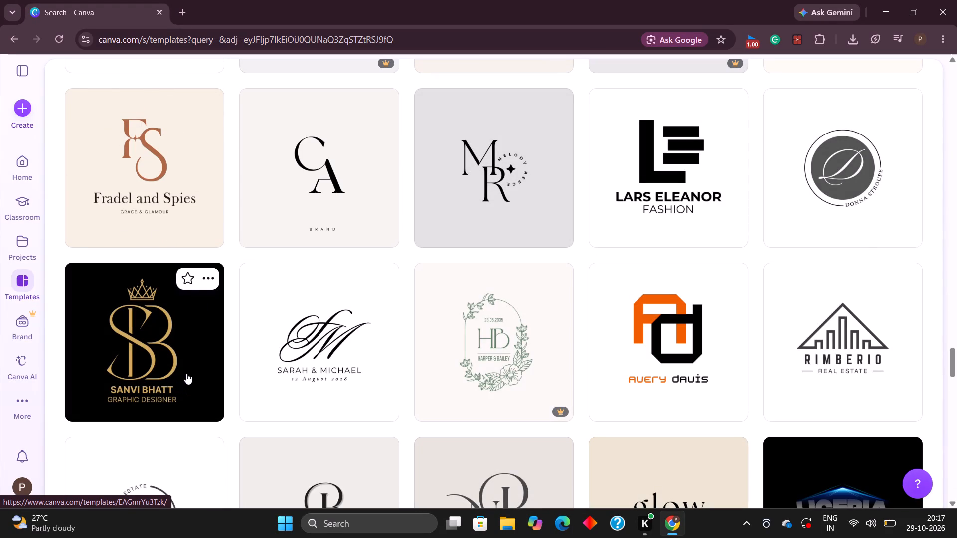
# Open the Black and Gold Elegant Graphic Designer Monogram Logo template with the SB initials for customisation.
pyautogui.click(148, 340)
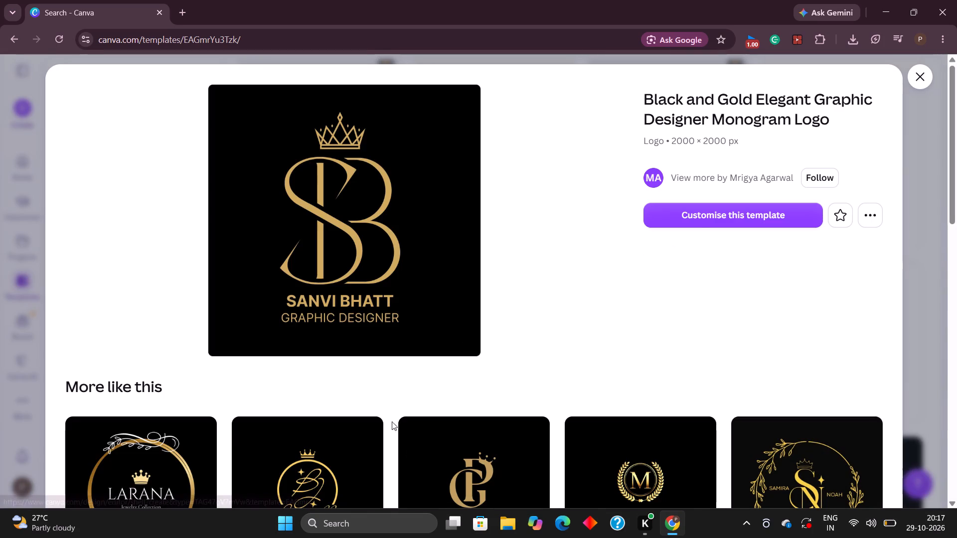
pyautogui.scroll(-5, 446, 471)
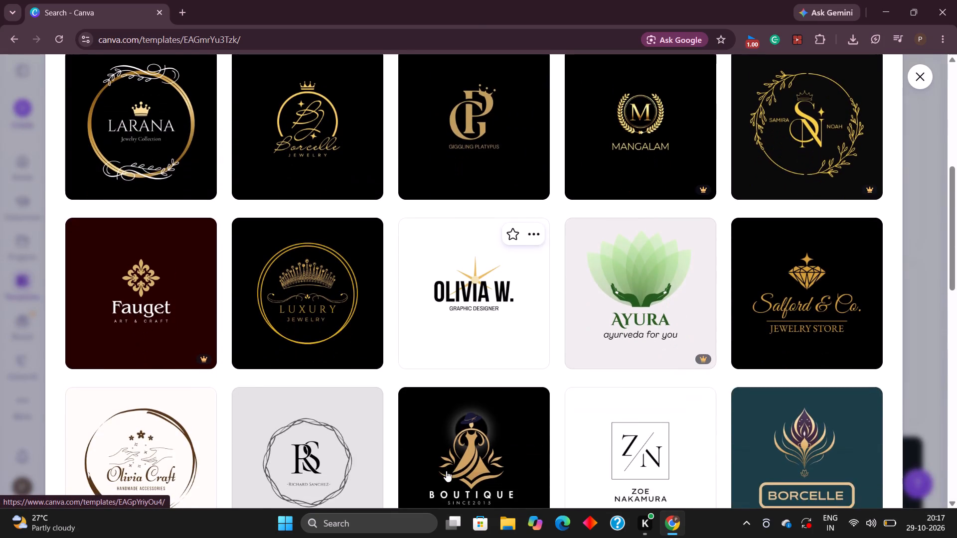
pyautogui.scroll(-1, 446, 471)
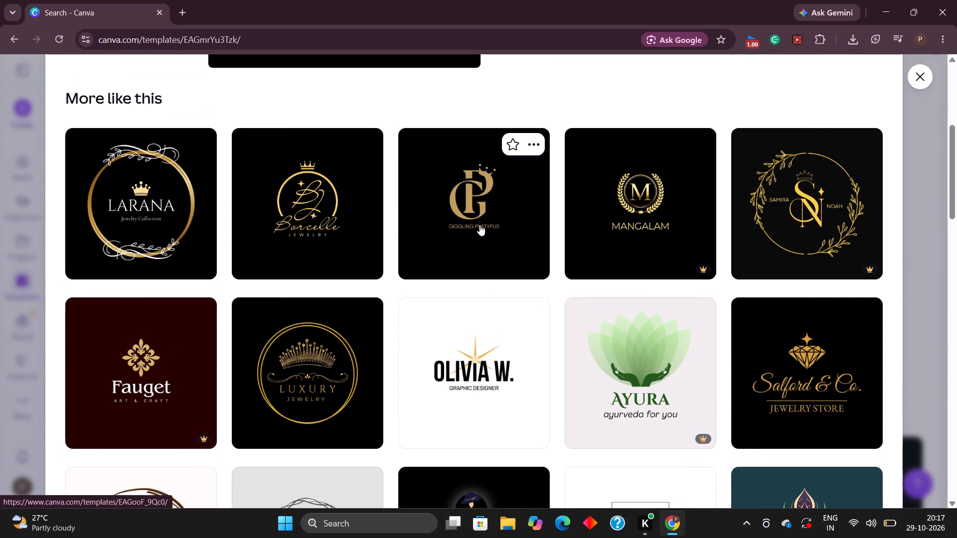
pyautogui.scroll(5, 479, 225)
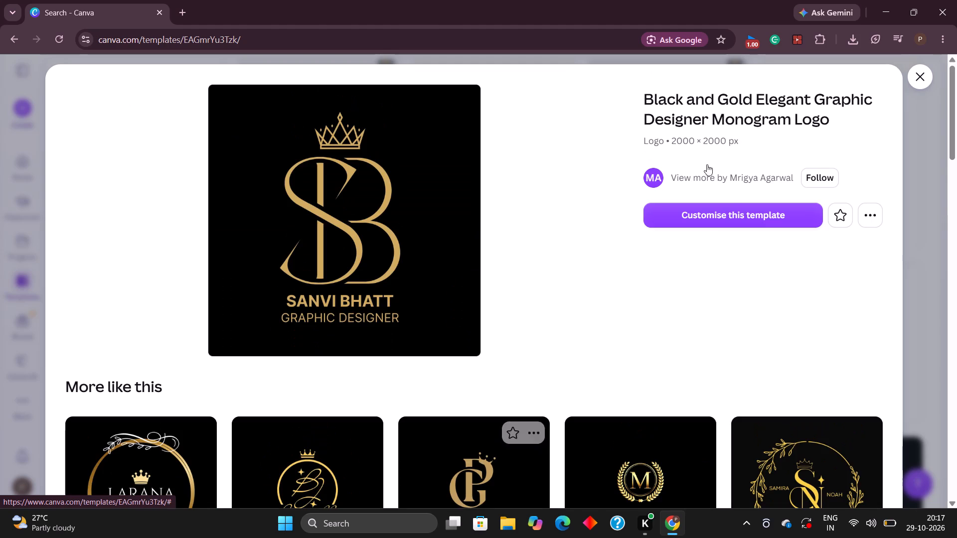
pyautogui.click(730, 211)
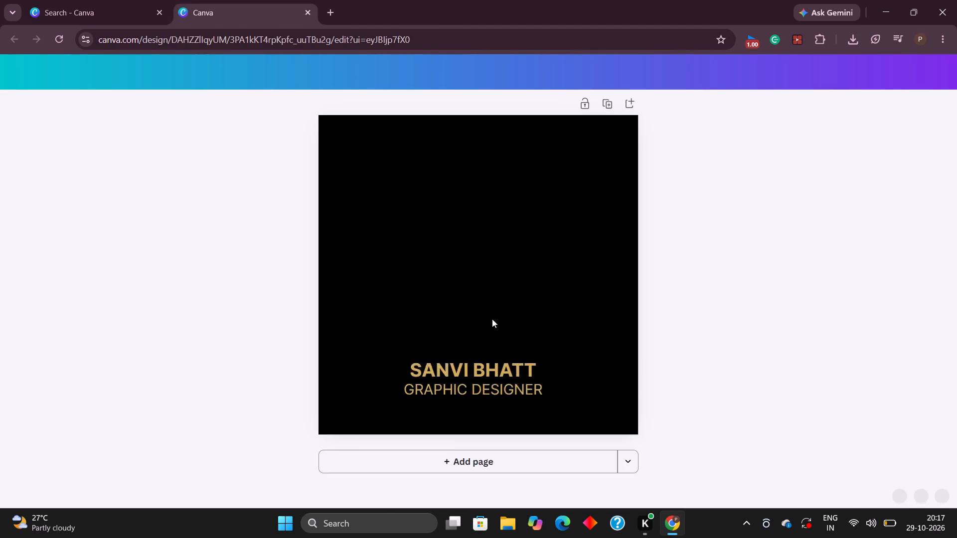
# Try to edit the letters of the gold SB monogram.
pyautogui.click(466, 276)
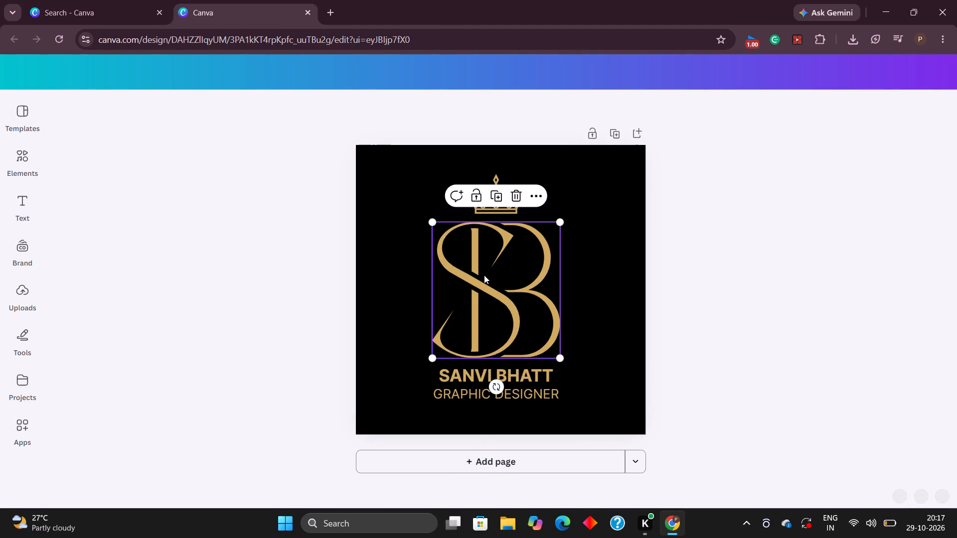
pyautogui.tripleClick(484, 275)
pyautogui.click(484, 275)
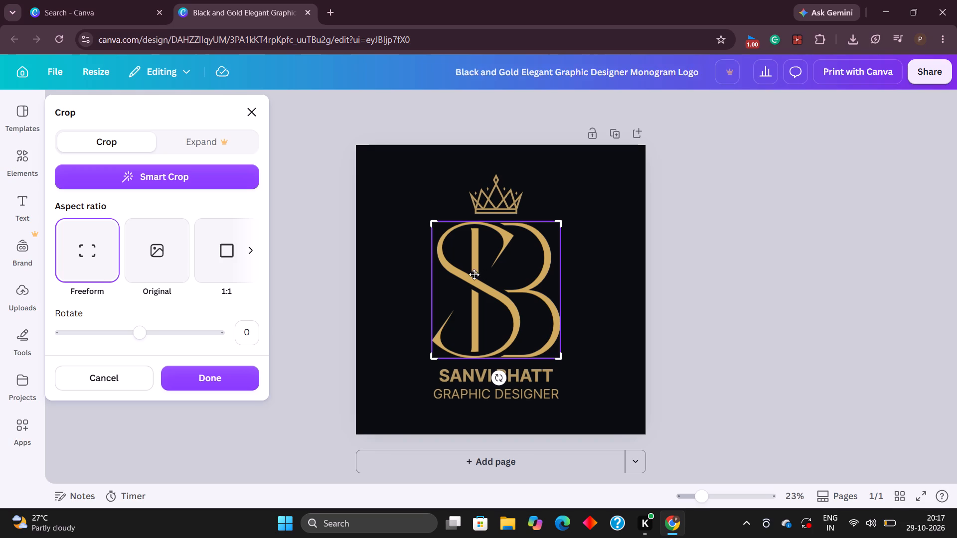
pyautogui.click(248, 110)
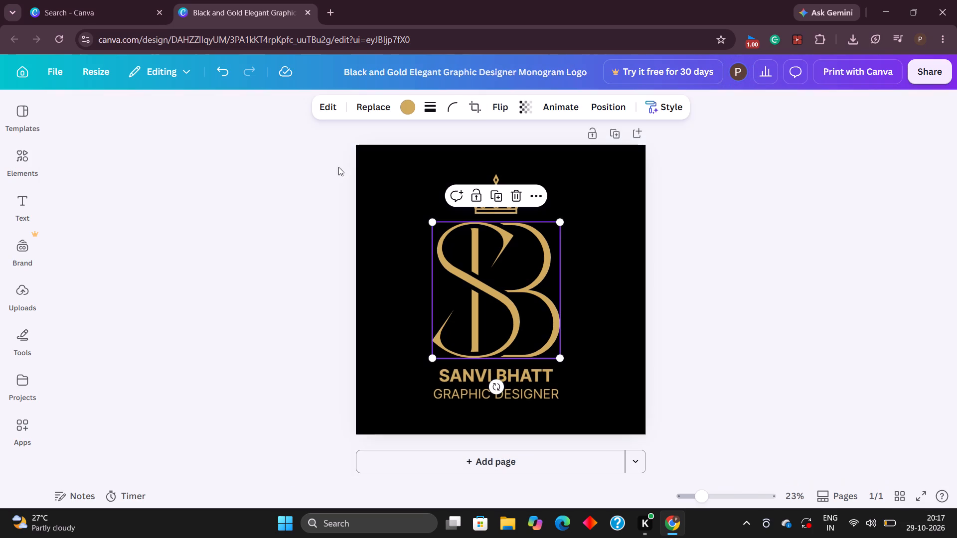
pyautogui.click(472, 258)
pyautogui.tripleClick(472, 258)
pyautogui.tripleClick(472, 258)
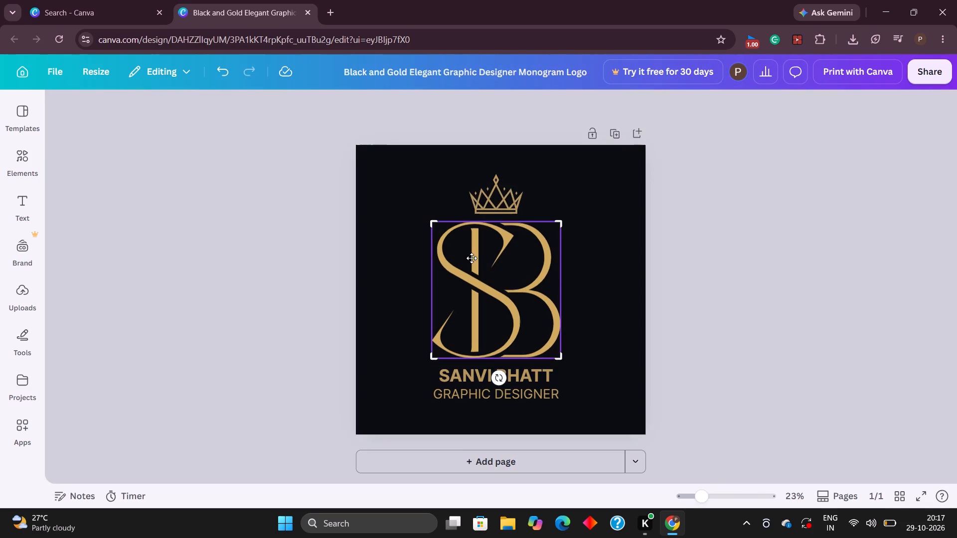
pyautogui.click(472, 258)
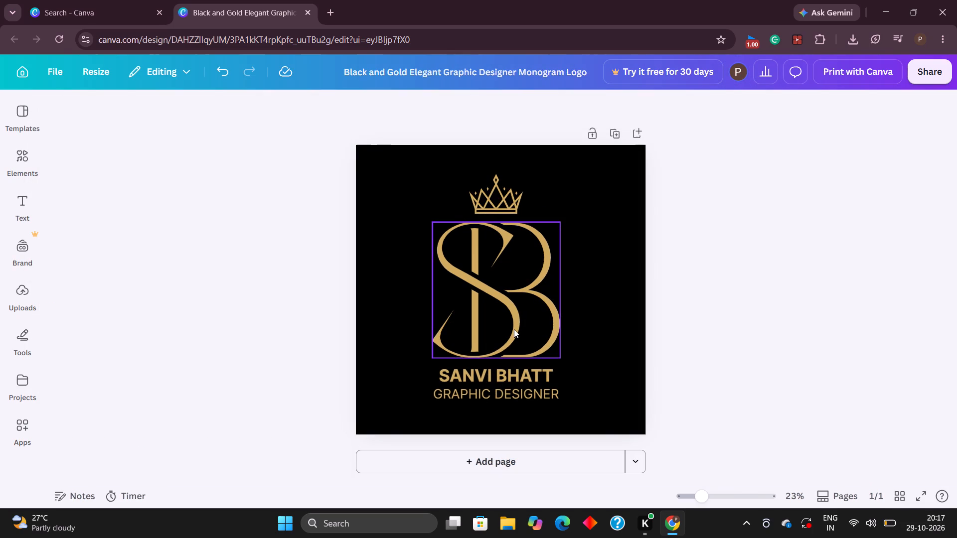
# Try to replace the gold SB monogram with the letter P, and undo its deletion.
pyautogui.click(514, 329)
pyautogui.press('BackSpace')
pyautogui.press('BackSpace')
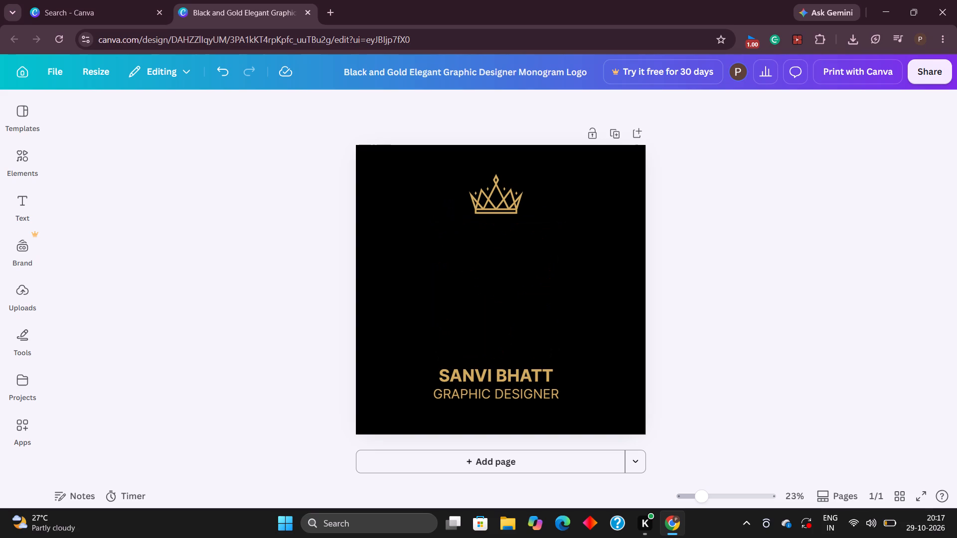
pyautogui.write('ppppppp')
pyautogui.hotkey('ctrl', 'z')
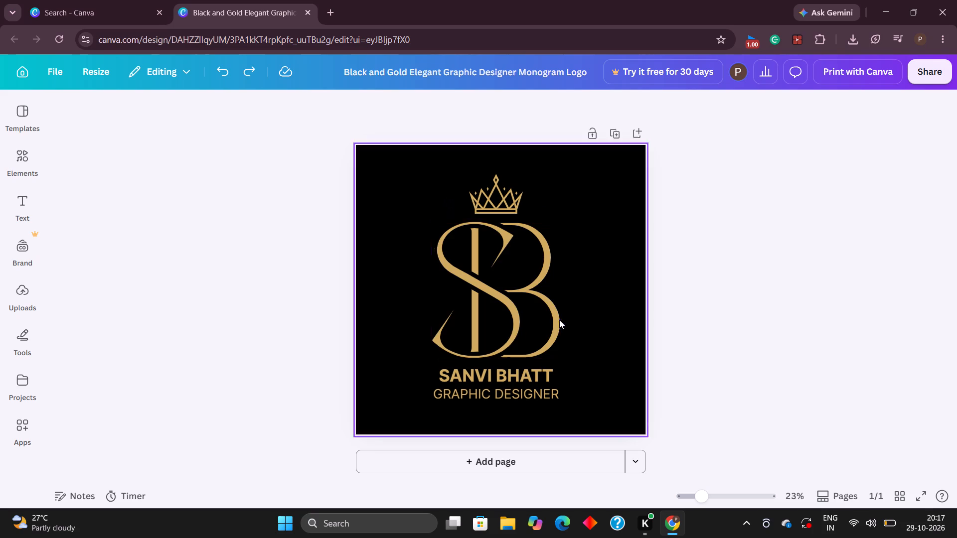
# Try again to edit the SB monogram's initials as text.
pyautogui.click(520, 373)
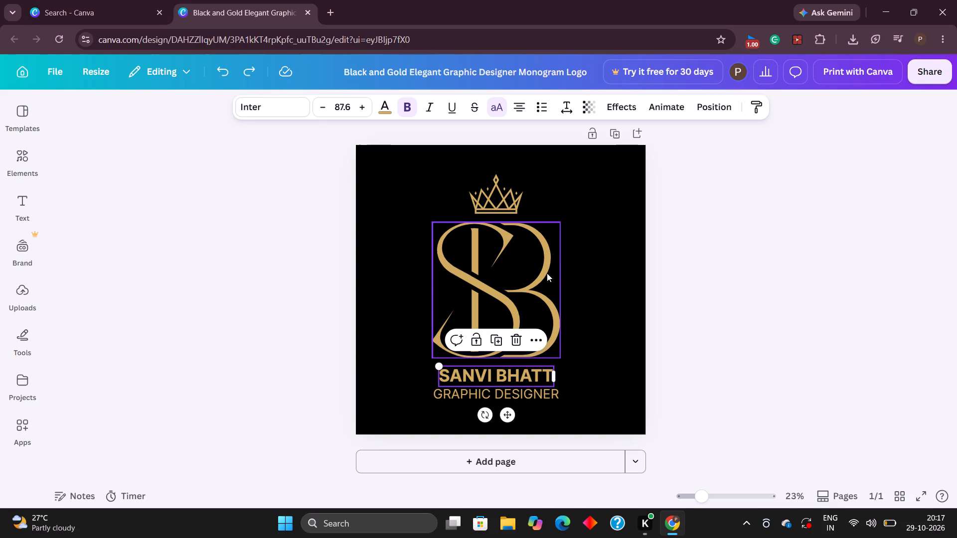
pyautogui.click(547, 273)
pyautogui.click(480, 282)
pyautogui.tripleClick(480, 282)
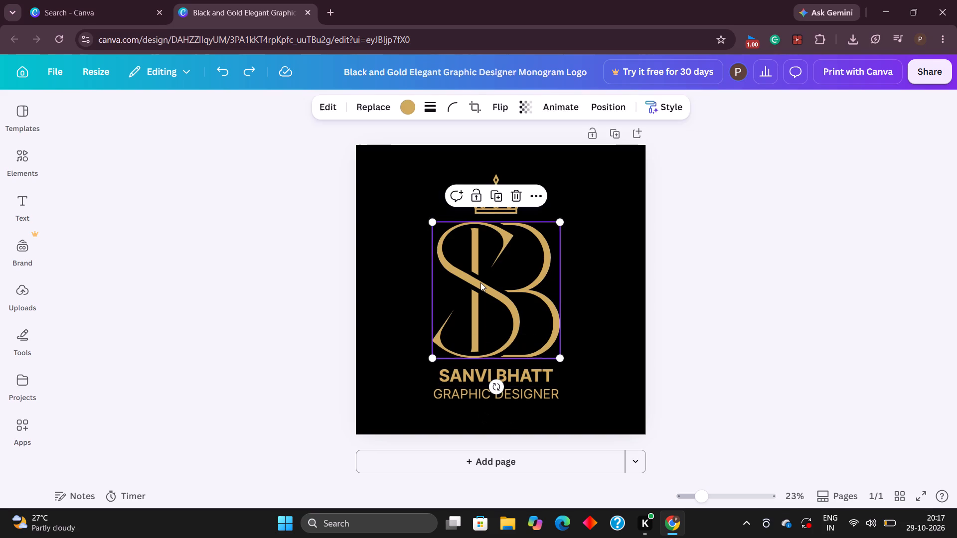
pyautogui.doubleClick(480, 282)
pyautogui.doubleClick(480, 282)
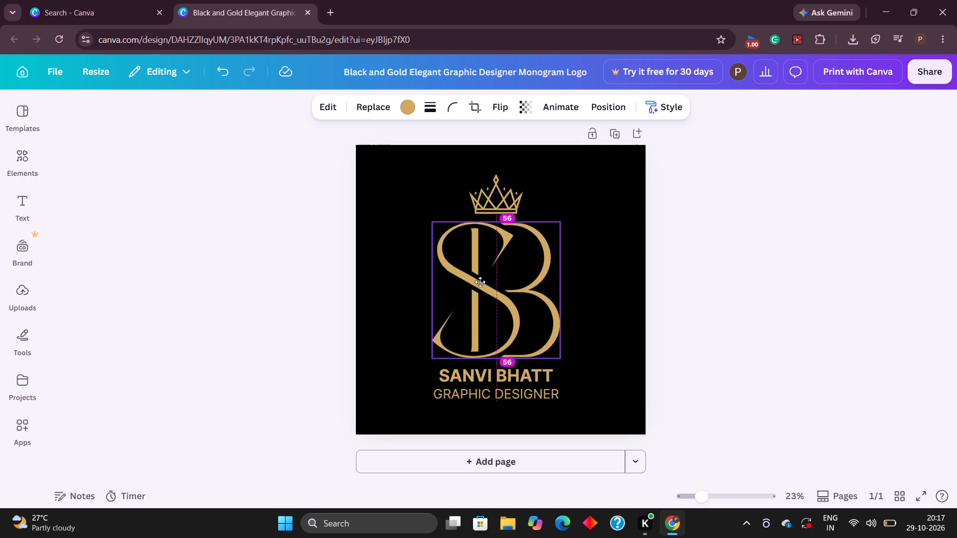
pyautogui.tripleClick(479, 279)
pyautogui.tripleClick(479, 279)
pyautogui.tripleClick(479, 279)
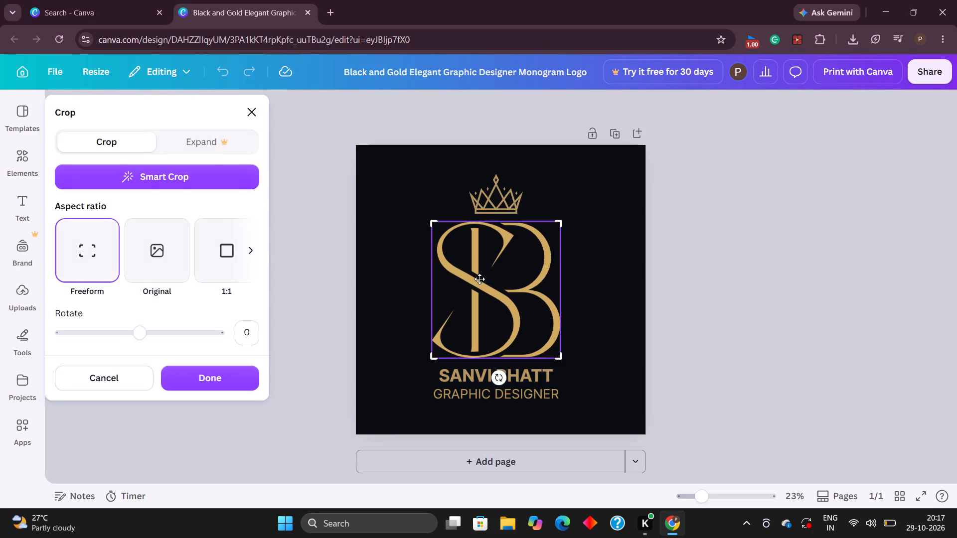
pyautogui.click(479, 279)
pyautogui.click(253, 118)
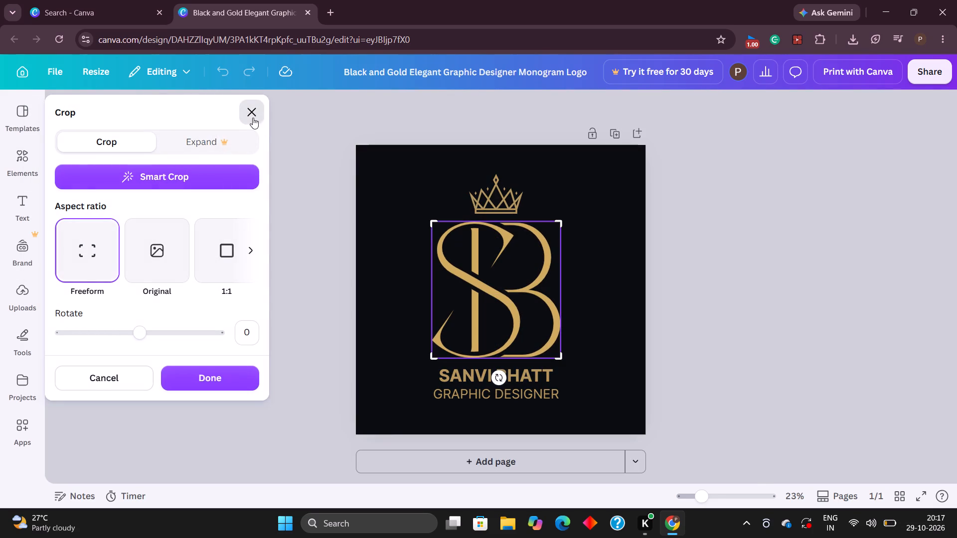
# Return to the SB monogram template's preview and examine the similar logo templates for another usable initials design.
pyautogui.click(124, 0)
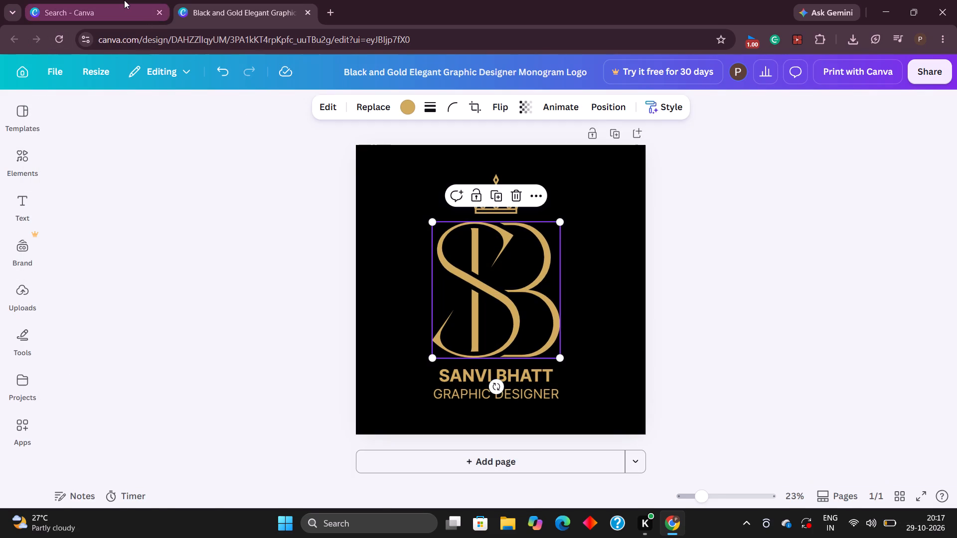
pyautogui.scroll(-3, 350, 235)
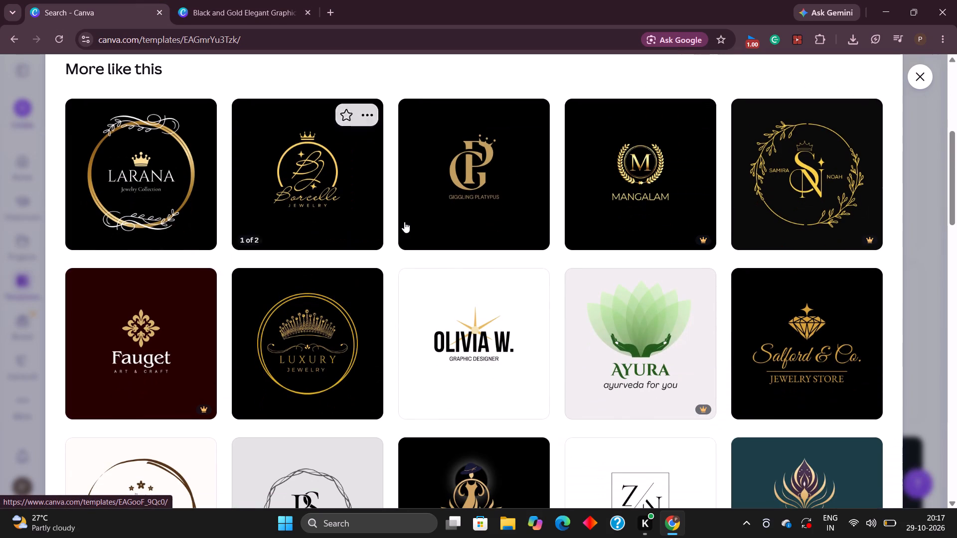
pyautogui.scroll(-4, 452, 207)
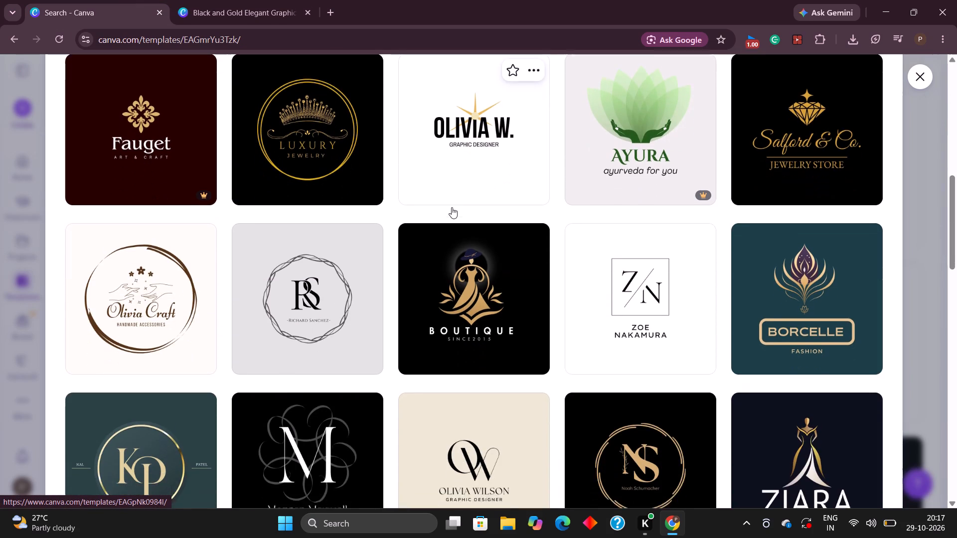
pyautogui.scroll(-2, 452, 207)
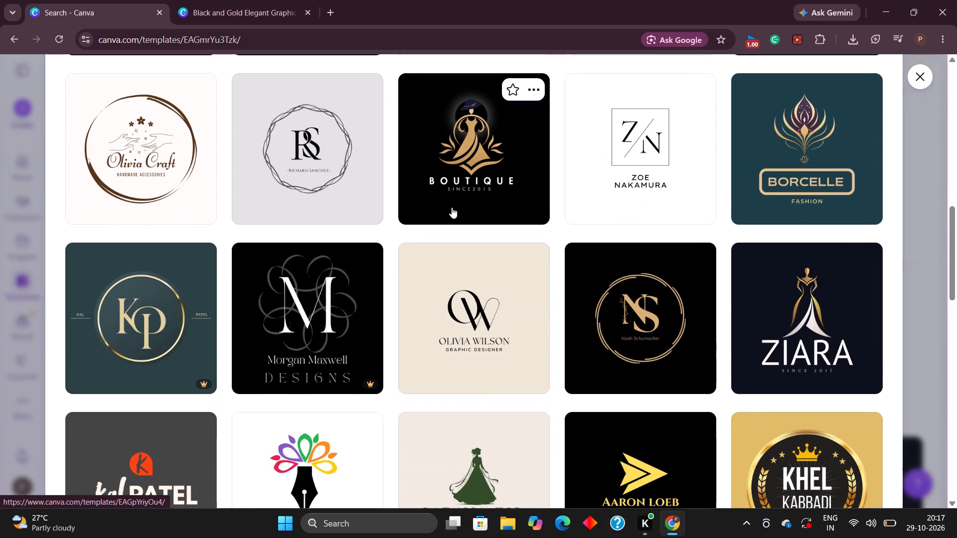
pyautogui.scroll(-6, 452, 207)
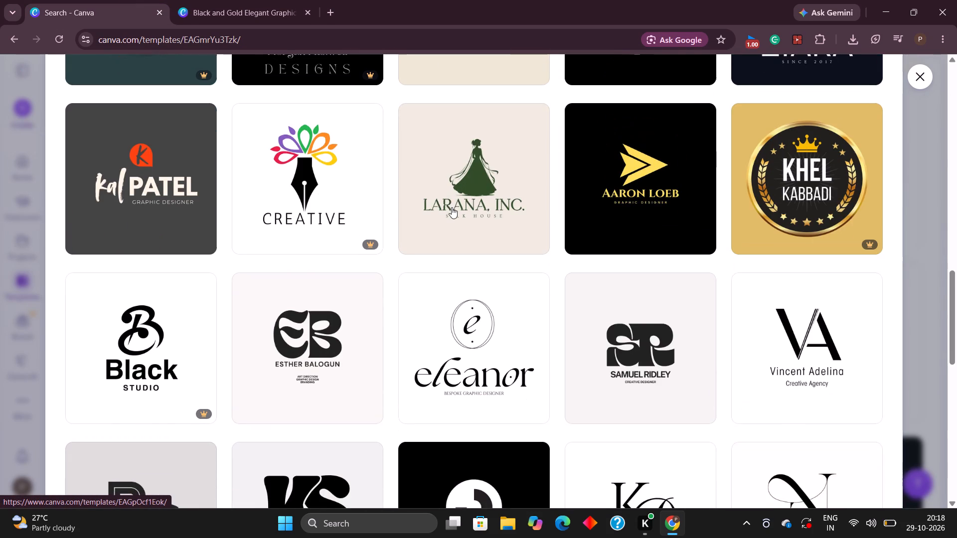
pyautogui.scroll(-7, 452, 207)
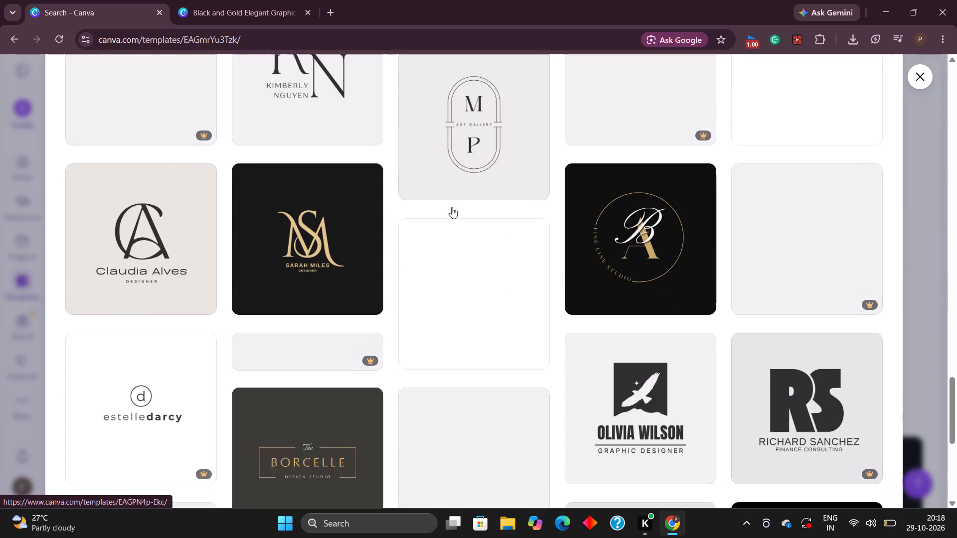
pyautogui.scroll(-7, 452, 207)
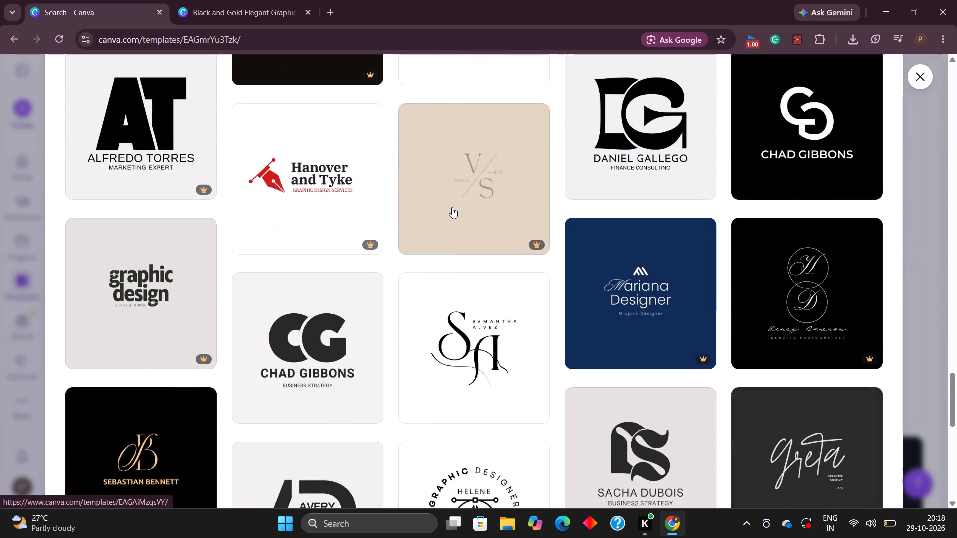
pyautogui.scroll(-6, 452, 207)
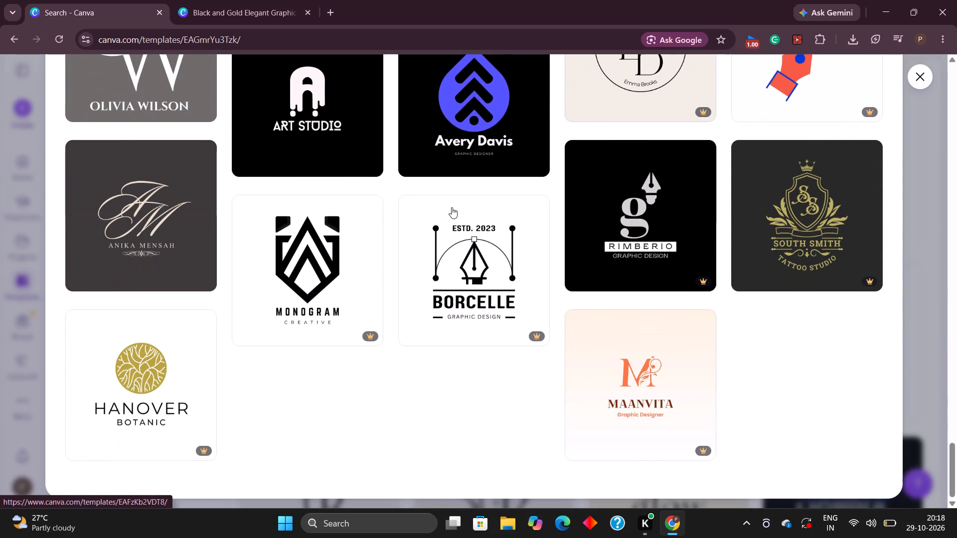
pyautogui.scroll(-2, 452, 207)
pyautogui.scroll(20, 452, 207)
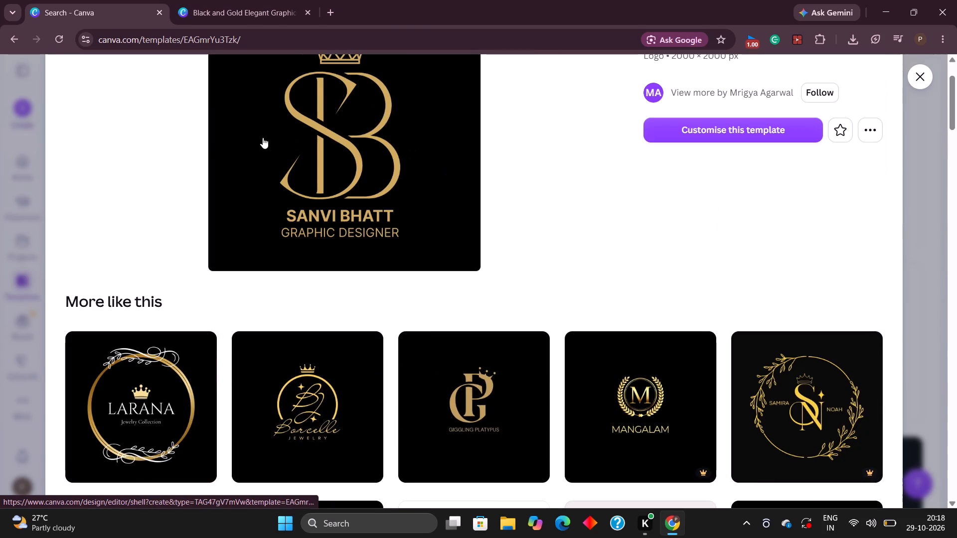
pyautogui.scroll(5, 180, 137)
# Go back to the logo template results and look through them for another two-letter monogram.
pyautogui.click(17, 36)
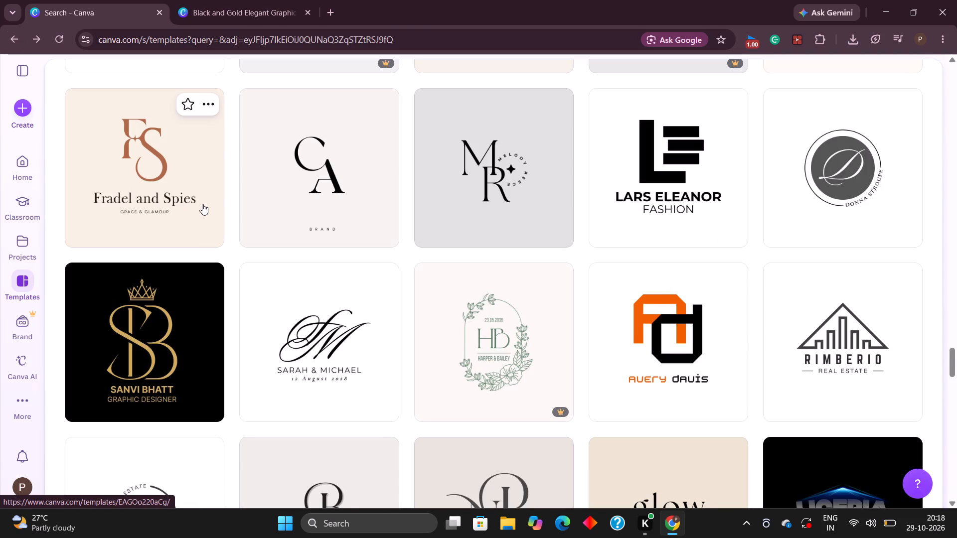
pyautogui.scroll(16, 202, 204)
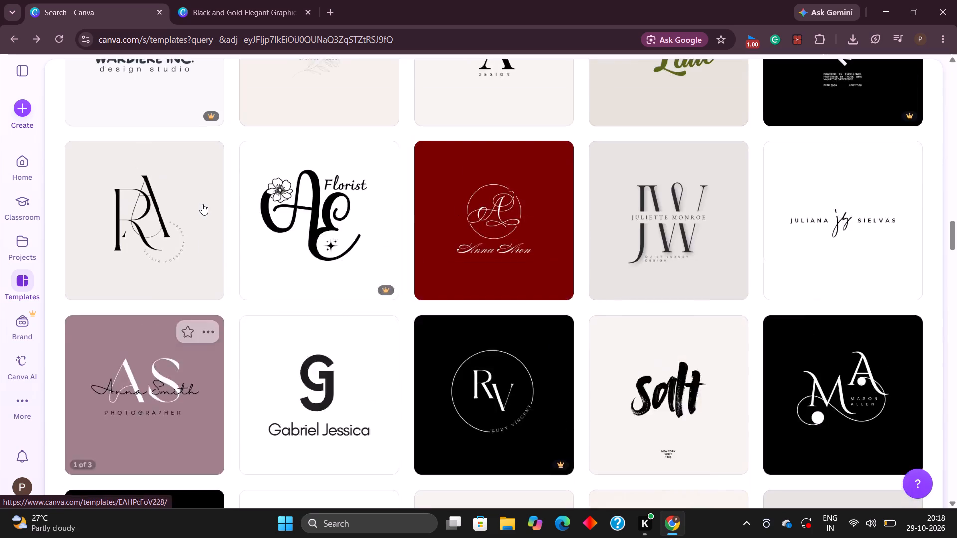
pyautogui.hscroll(1, 202, 204)
pyautogui.scroll(2, 202, 204)
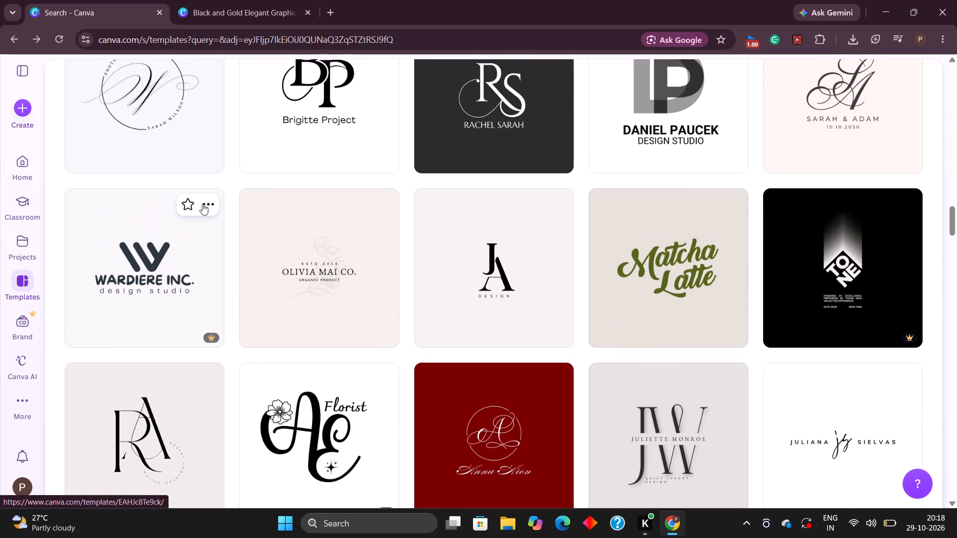
pyautogui.scroll(9, 202, 204)
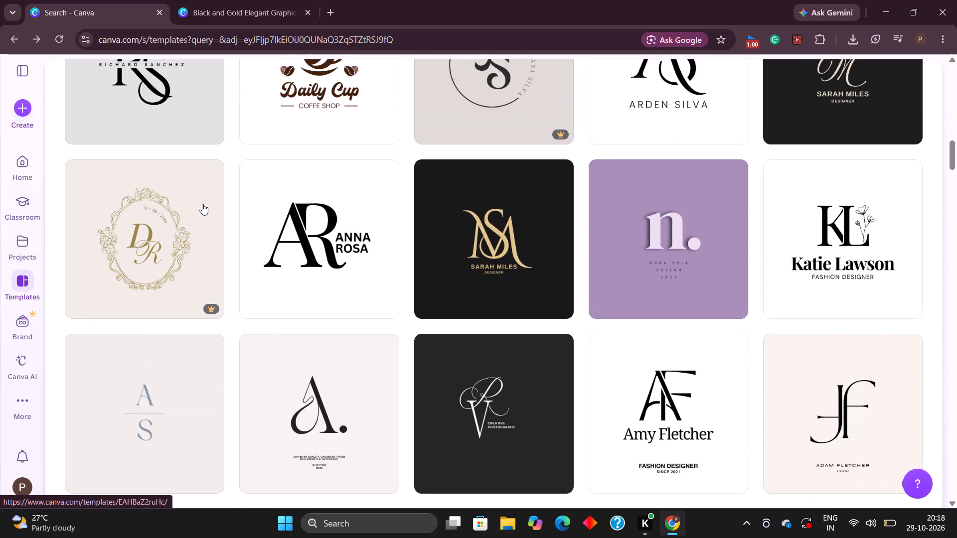
pyautogui.scroll(1, 202, 204)
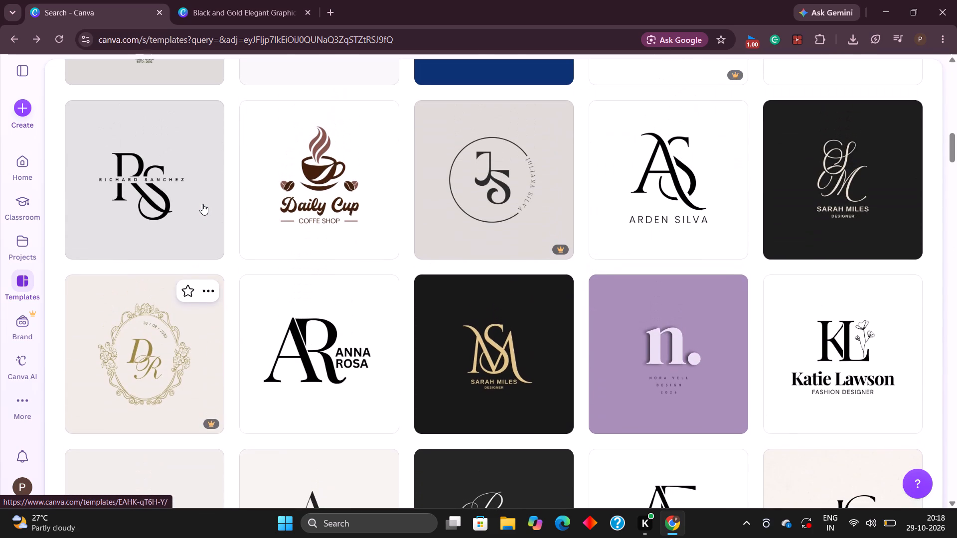
pyautogui.scroll(1, 202, 204)
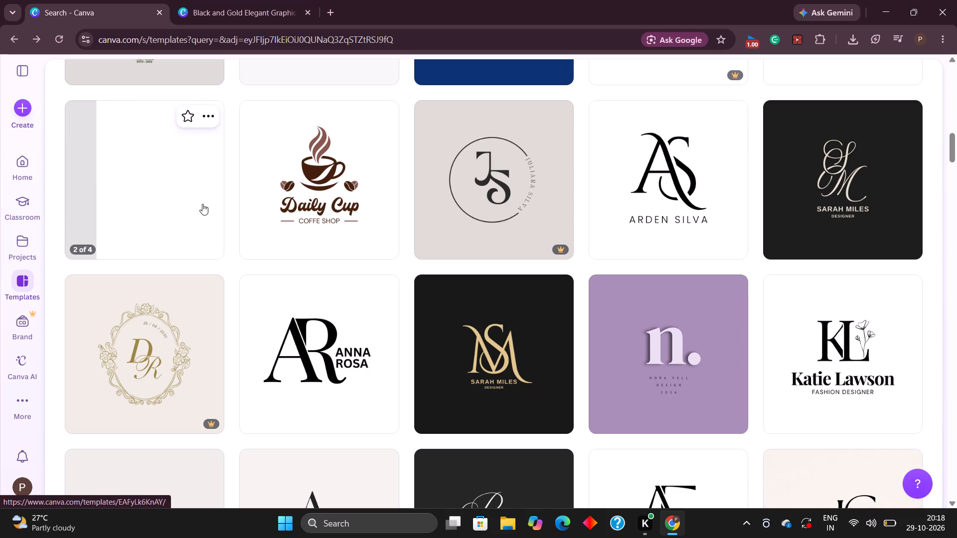
pyautogui.scroll(1, 349, 273)
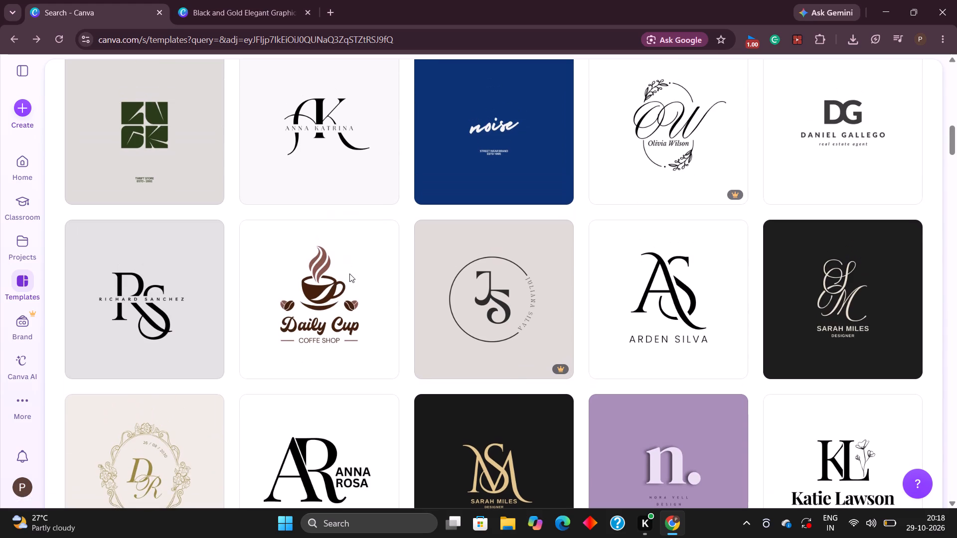
pyautogui.scroll(4, 349, 273)
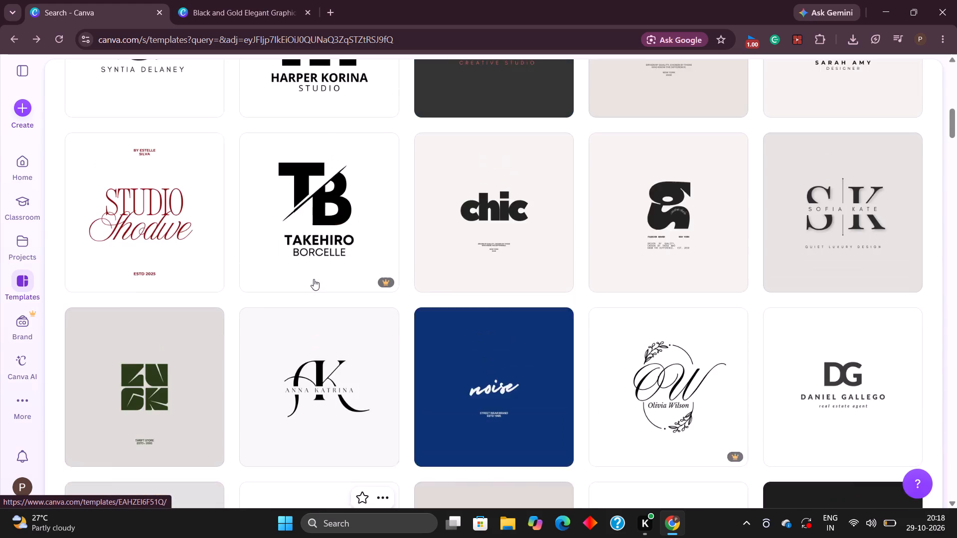
pyautogui.scroll(1, 314, 279)
pyautogui.hscroll(2, 314, 279)
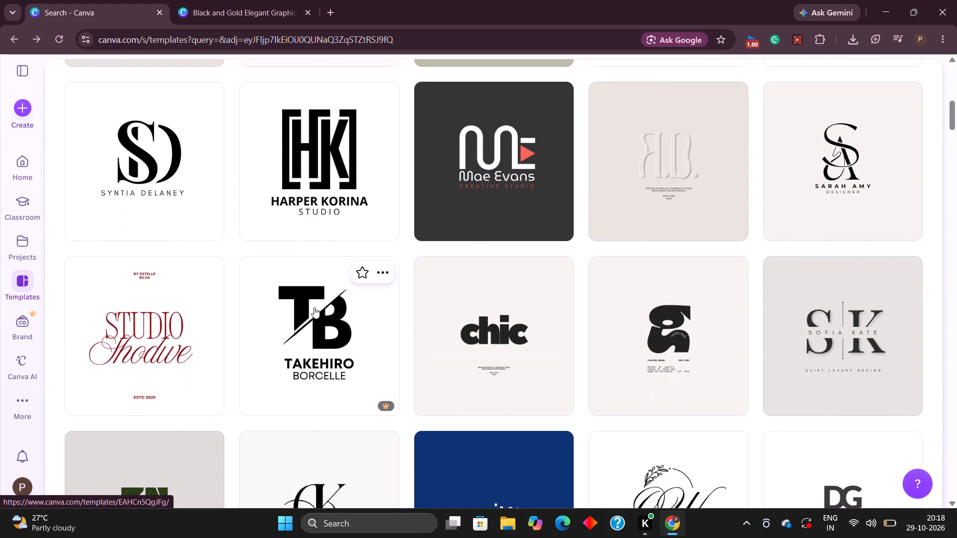
# Preview the Black and White Modern T Initials Logo template with the TB initials, and close the preview.
pyautogui.click(319, 340)
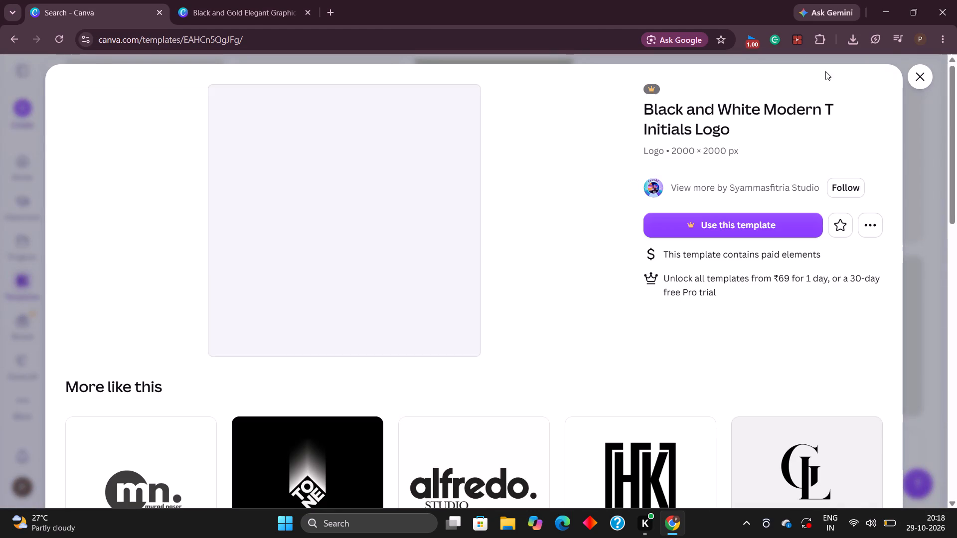
pyautogui.click(920, 76)
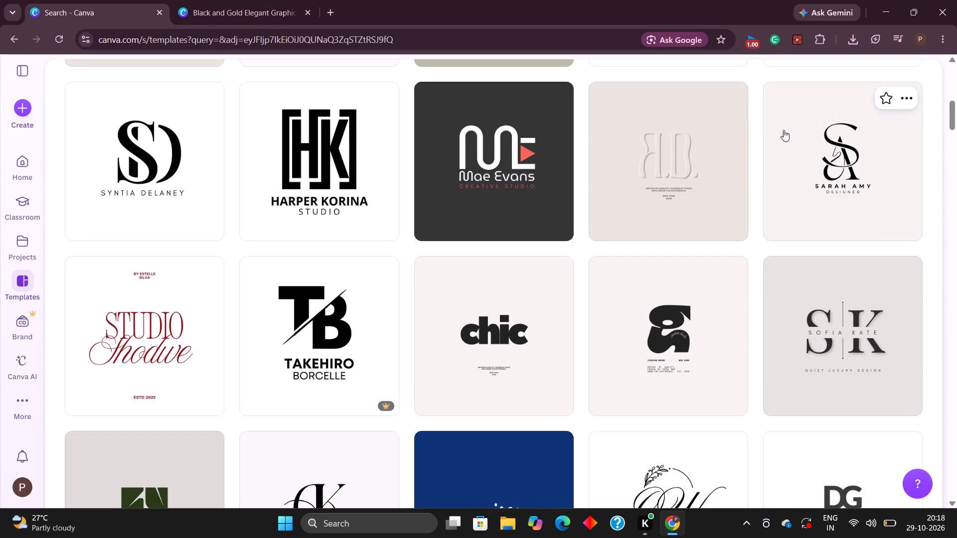
# Filter the logo templates by the Professional style.
pyautogui.scroll(6, 595, 186)
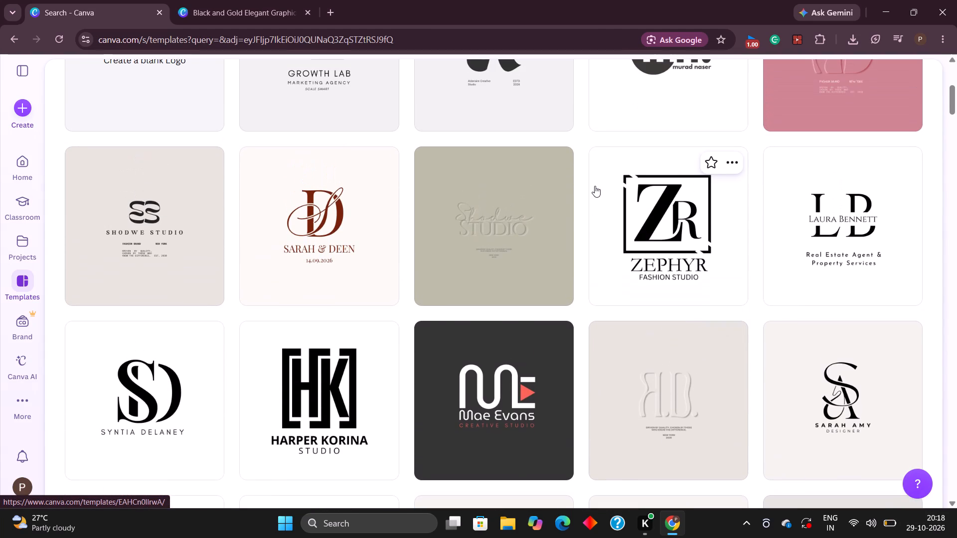
pyautogui.scroll(1, 595, 186)
pyautogui.scroll(6, 538, 219)
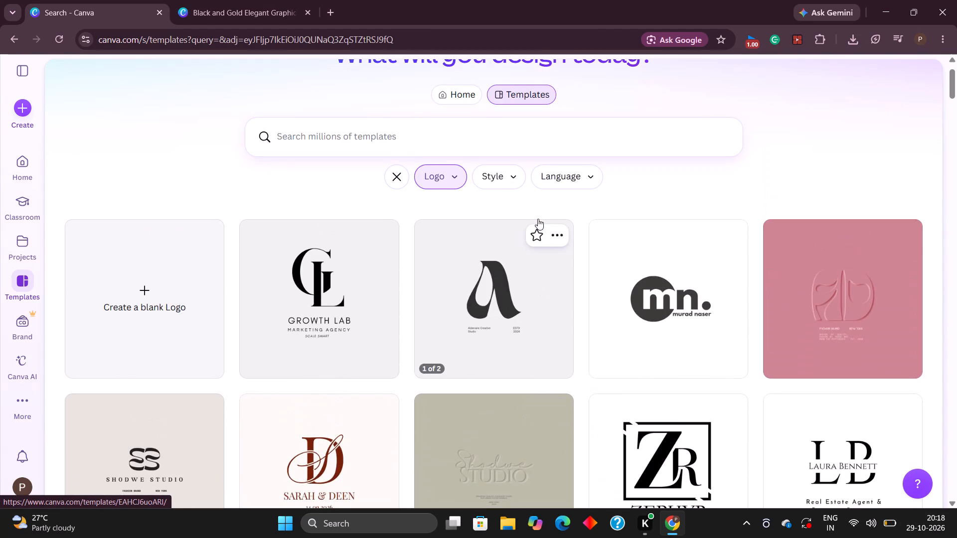
pyautogui.scroll(4, 538, 219)
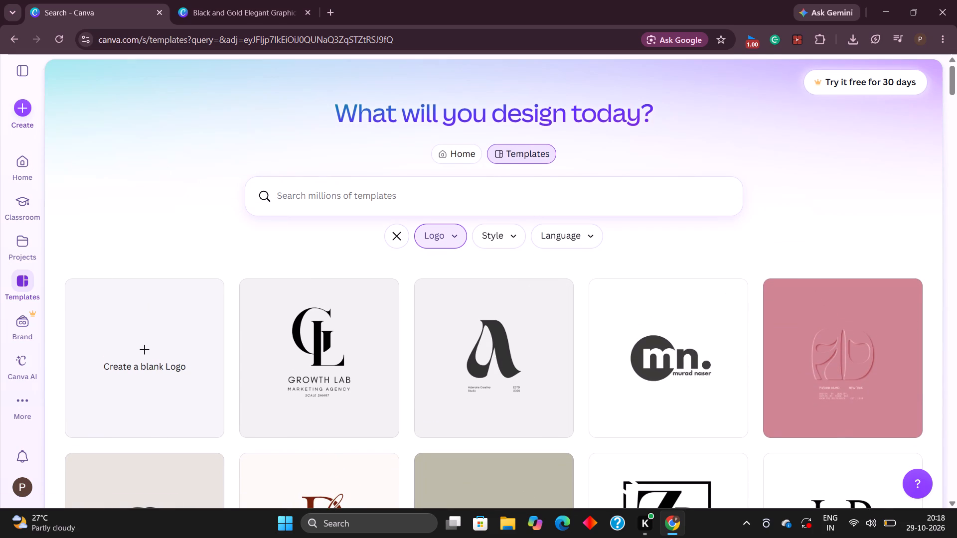
pyautogui.click(318, 193)
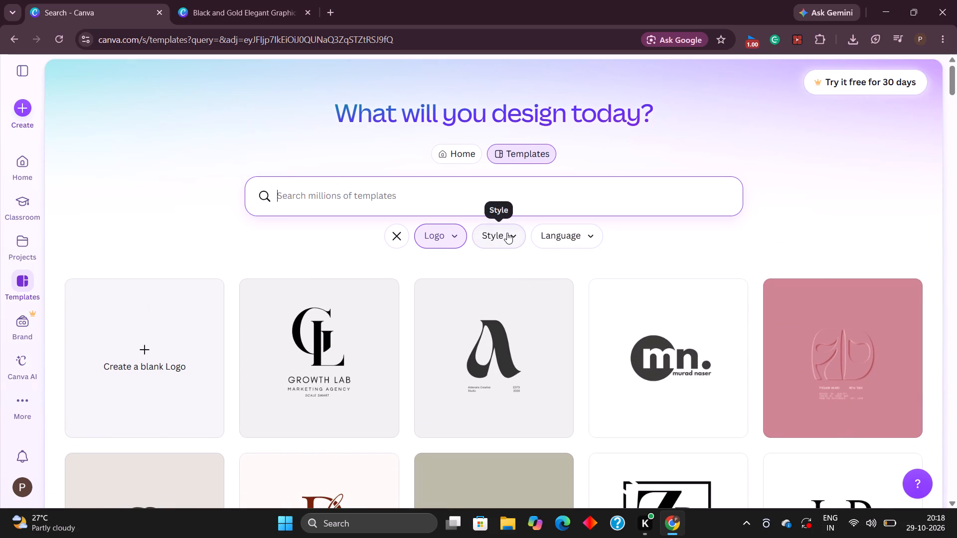
pyautogui.click(507, 233)
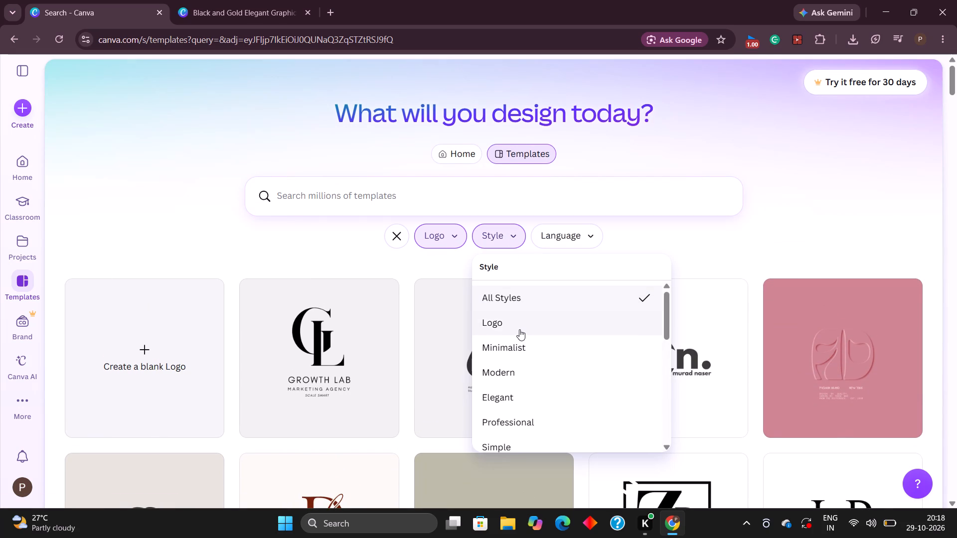
pyautogui.scroll(-3, 519, 329)
pyautogui.click(518, 329)
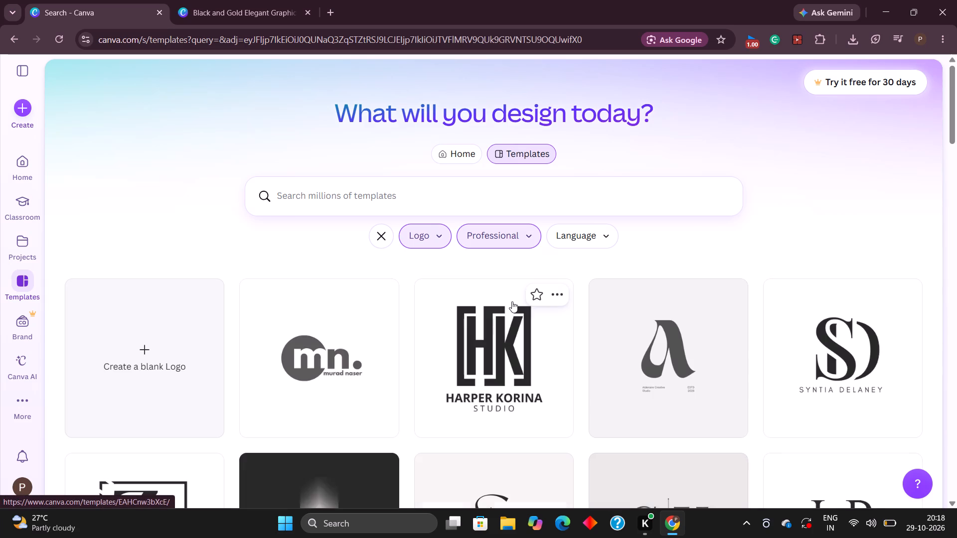
# Filter the professional logo templates by the Marathi (मराठी) language.
pyautogui.click(585, 241)
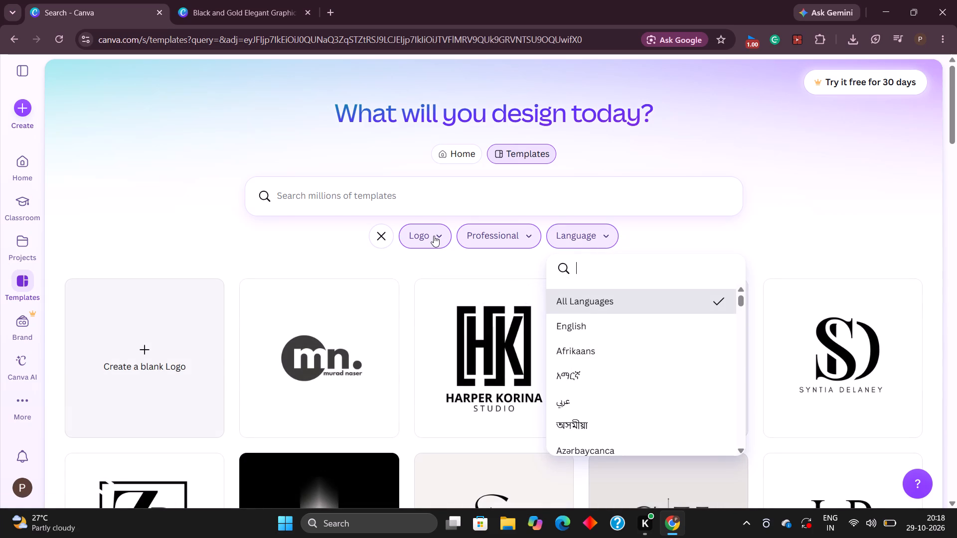
pyautogui.click(434, 236)
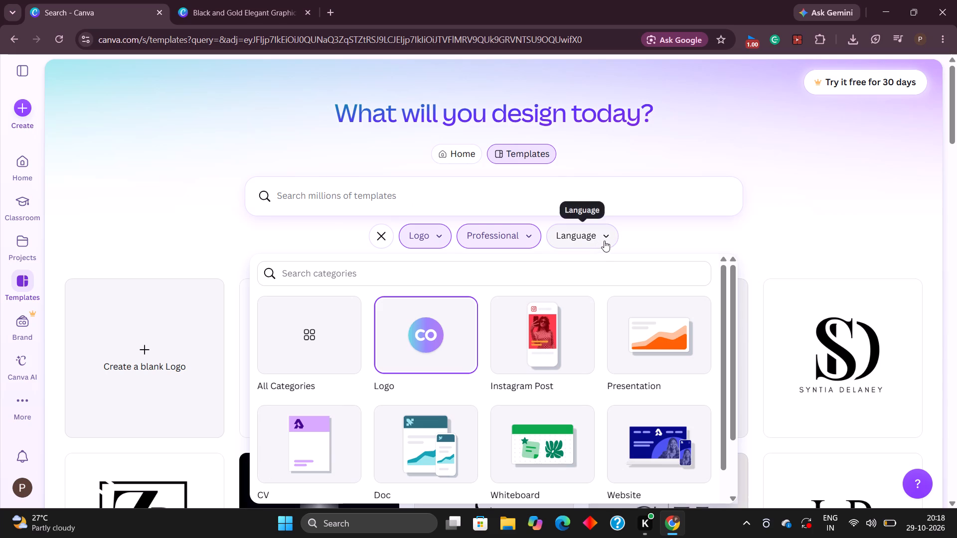
pyautogui.click(604, 241)
pyautogui.scroll(-2, 603, 381)
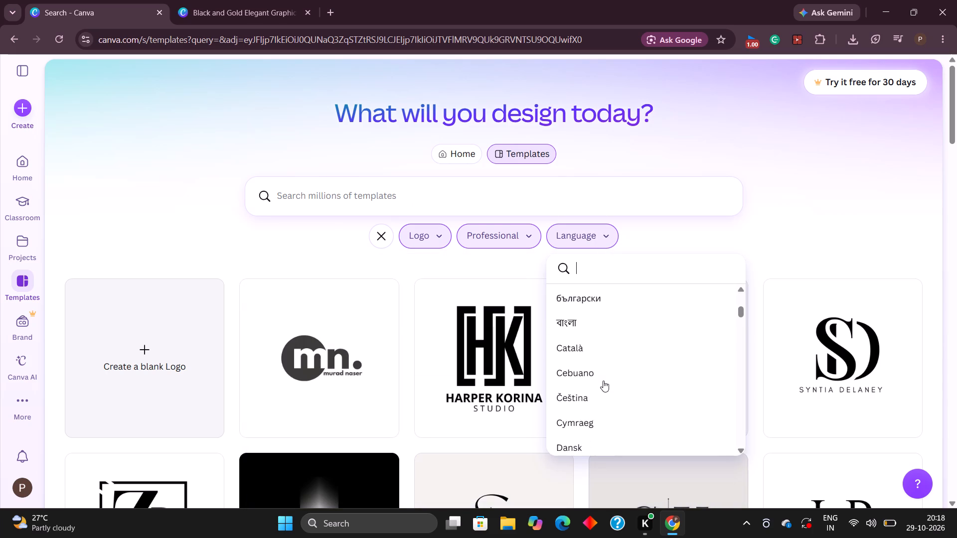
pyautogui.scroll(-9, 603, 381)
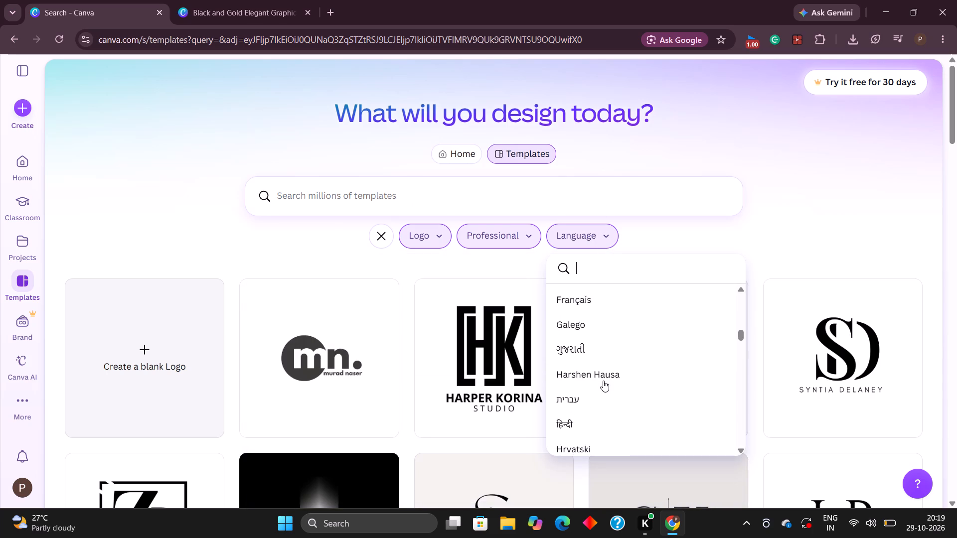
pyautogui.scroll(-7, 603, 381)
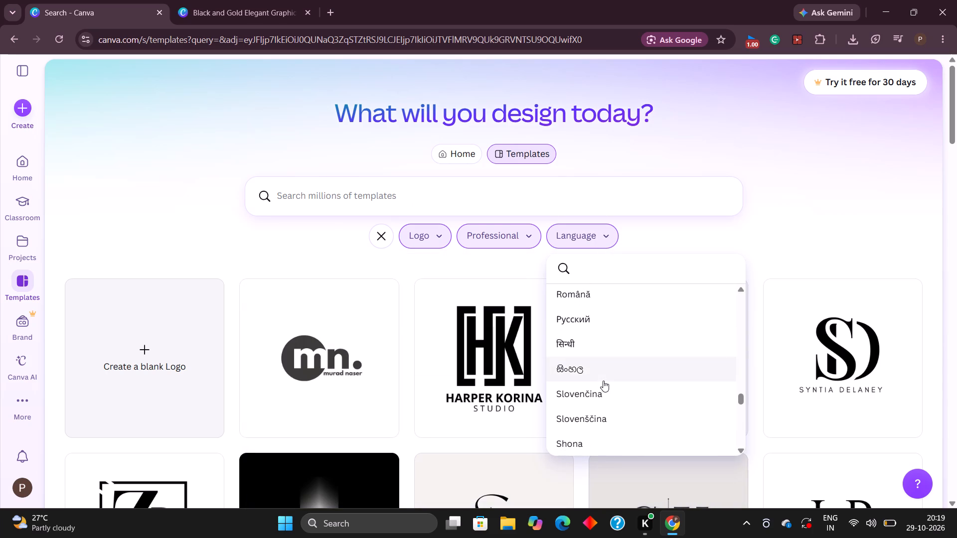
pyautogui.scroll(-8, 603, 381)
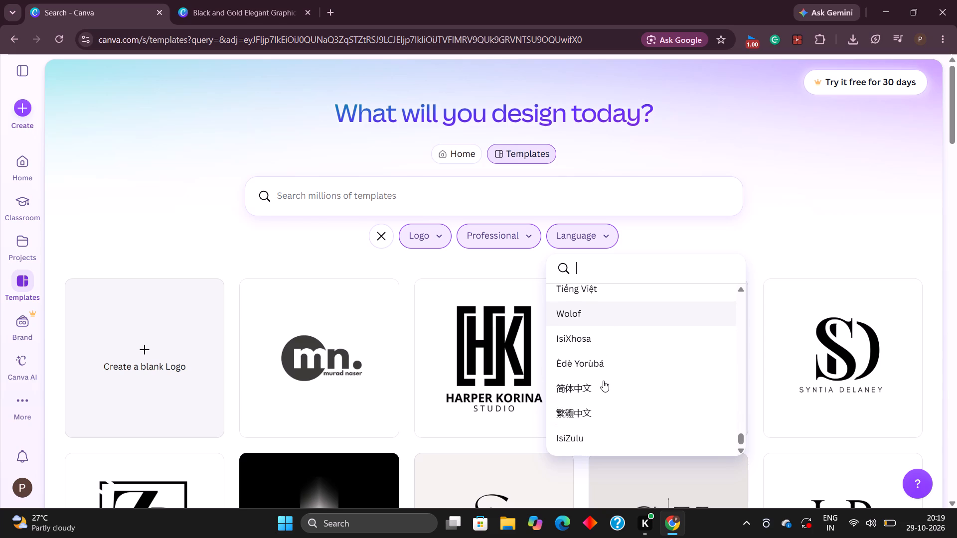
pyautogui.scroll(-1, 603, 381)
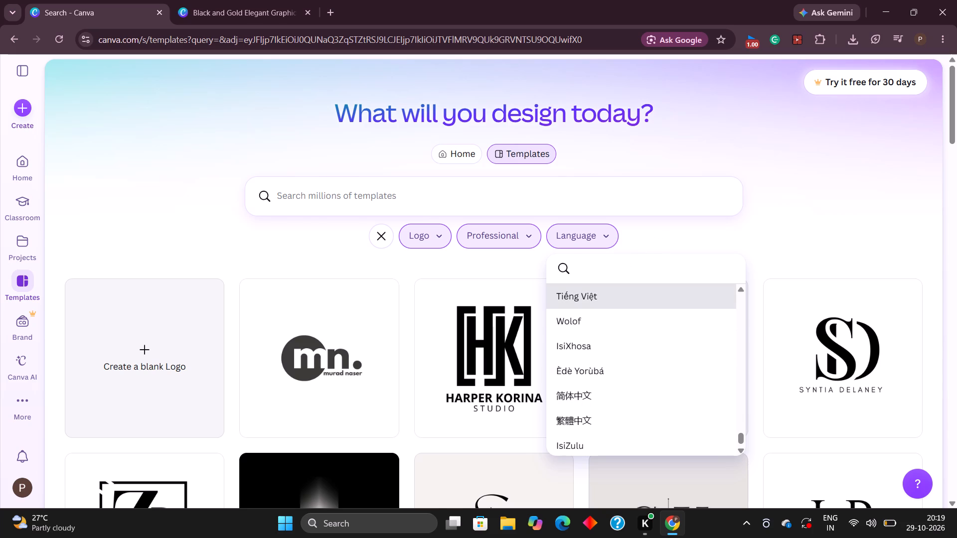
pyautogui.press('m')
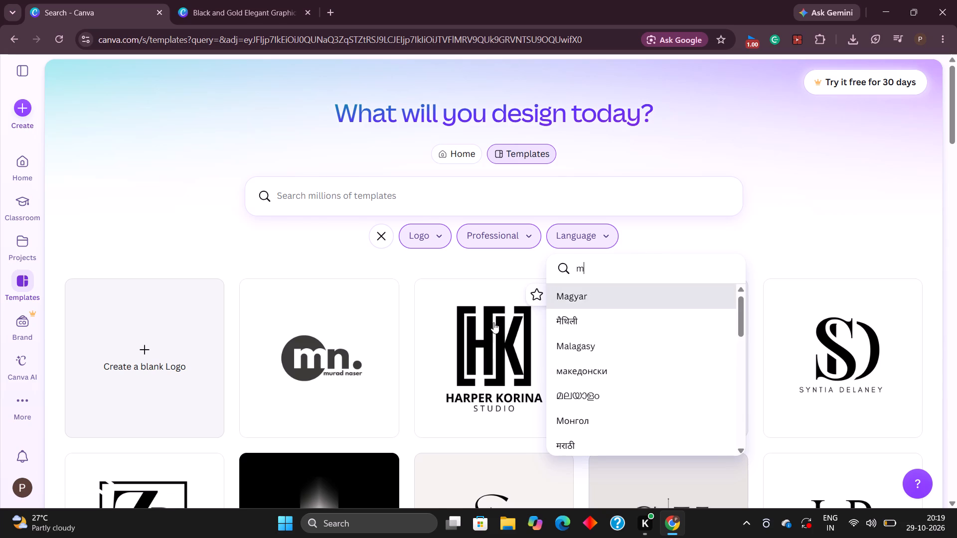
pyautogui.click(595, 443)
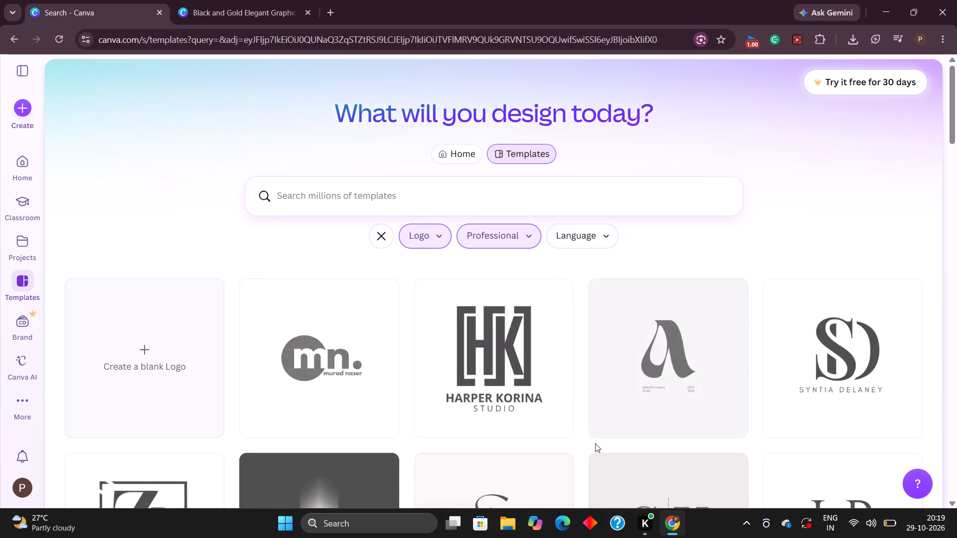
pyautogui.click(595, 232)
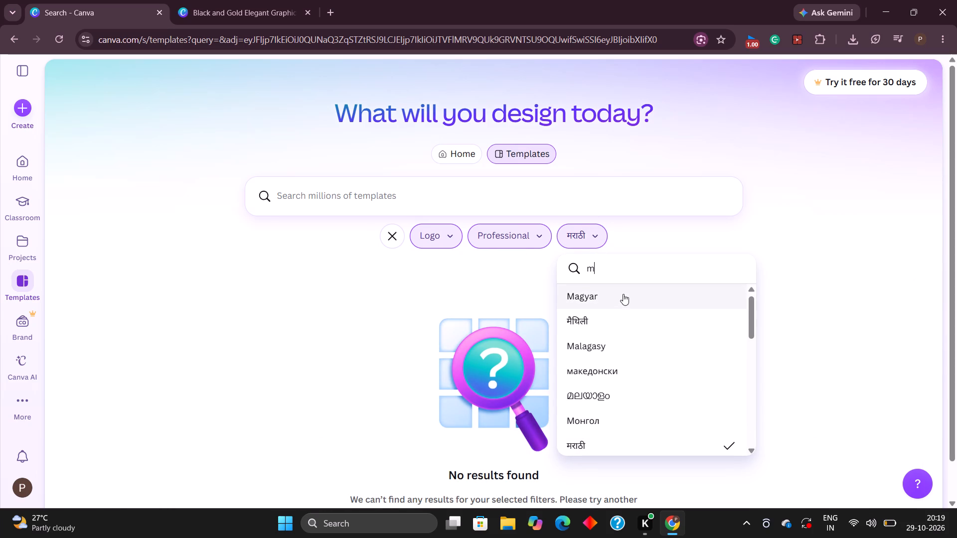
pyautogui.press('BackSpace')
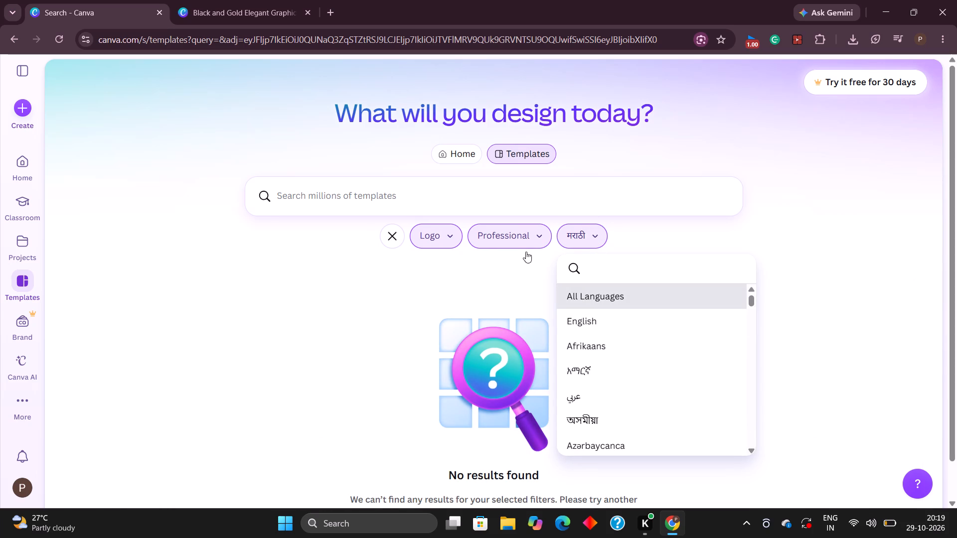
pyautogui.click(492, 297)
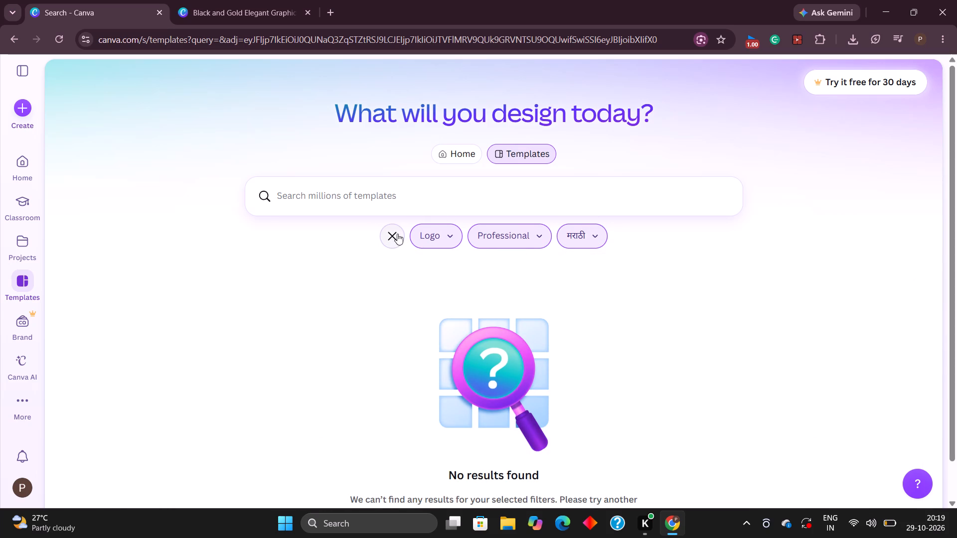
# Clear all the template filters and reopen the Logo template category without style or language restrictions.
pyautogui.click(396, 233)
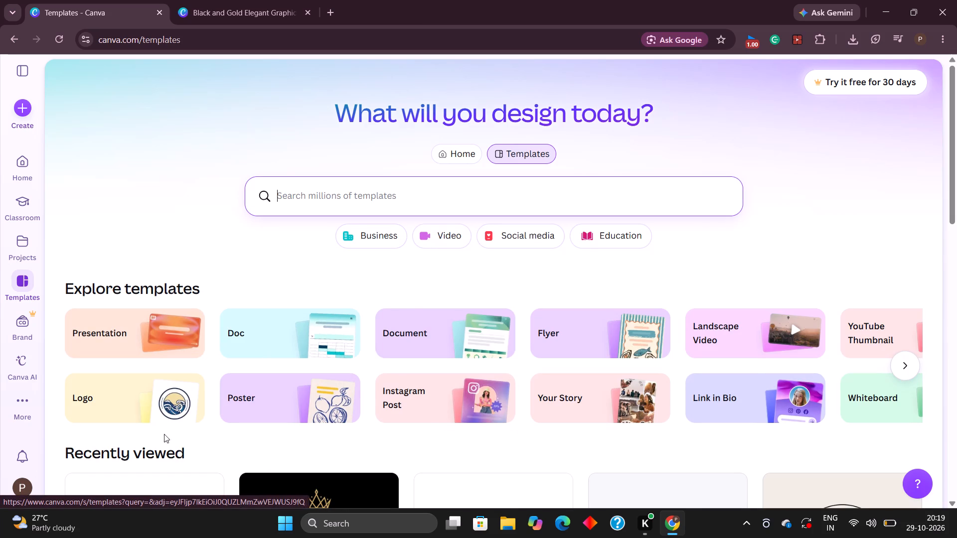
pyautogui.click(170, 389)
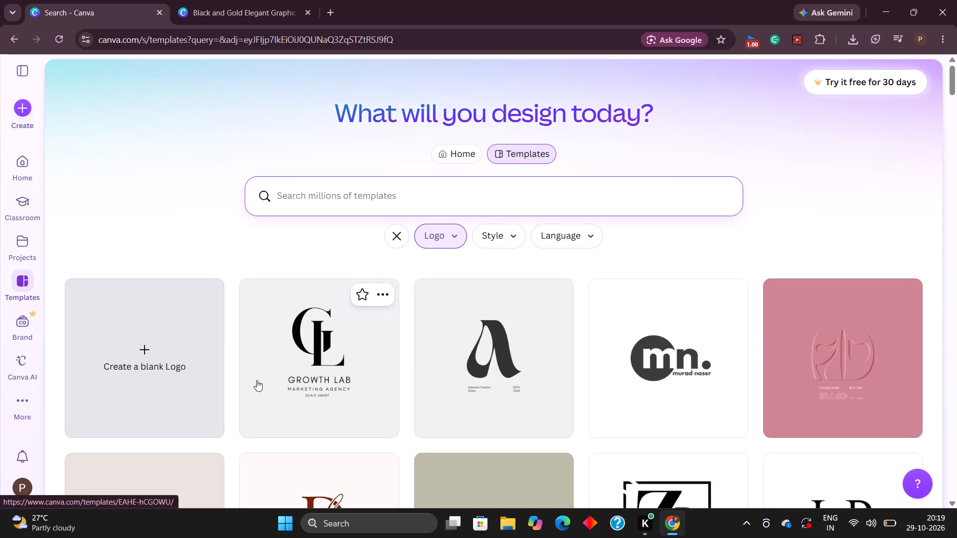
pyautogui.click(494, 202)
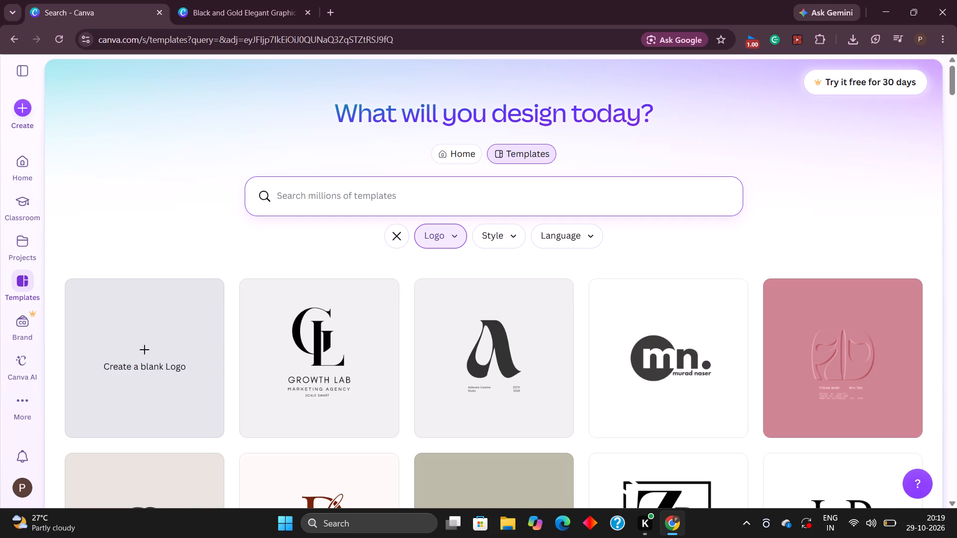
# Look through the unfiltered logo templates for another design suitable for customising.
pyautogui.scroll(-2, 406, 332)
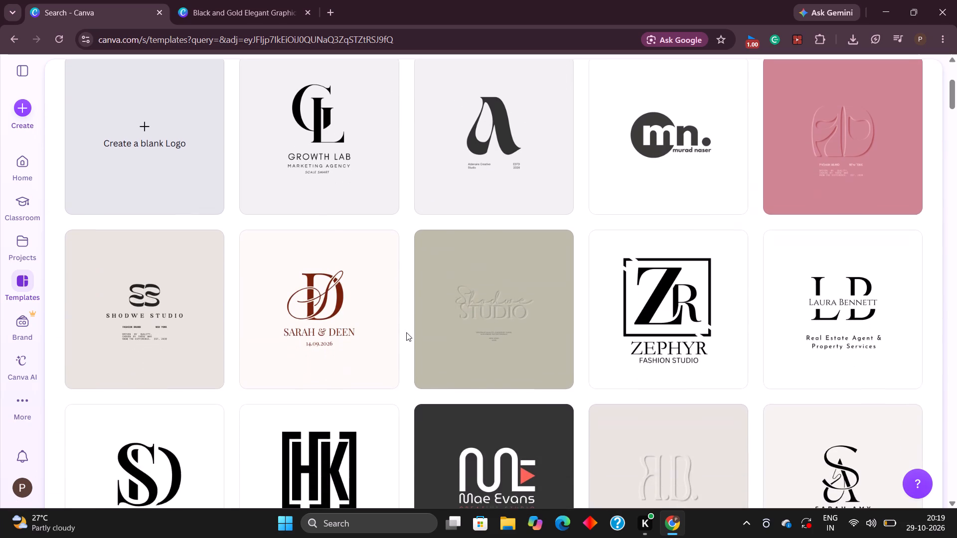
pyautogui.scroll(-6, 406, 332)
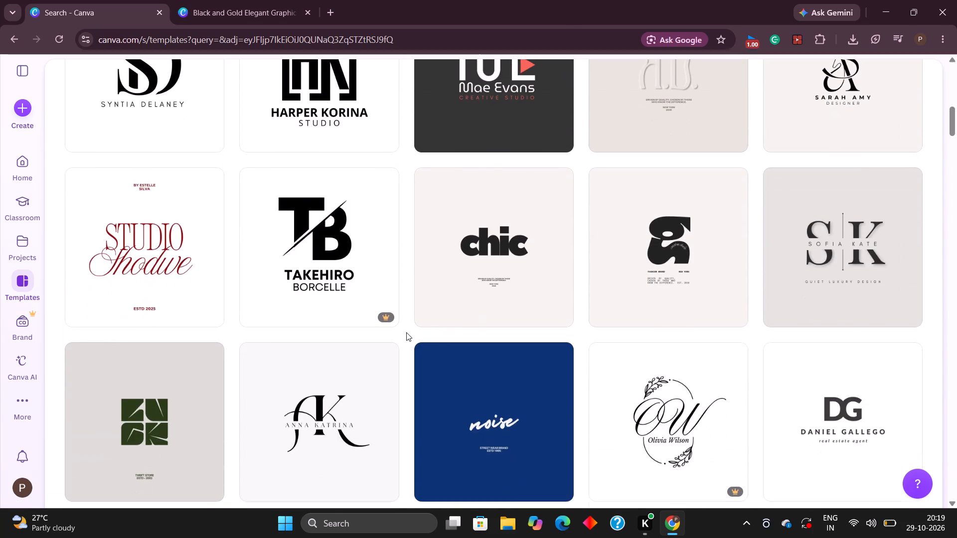
pyautogui.scroll(-5, 406, 332)
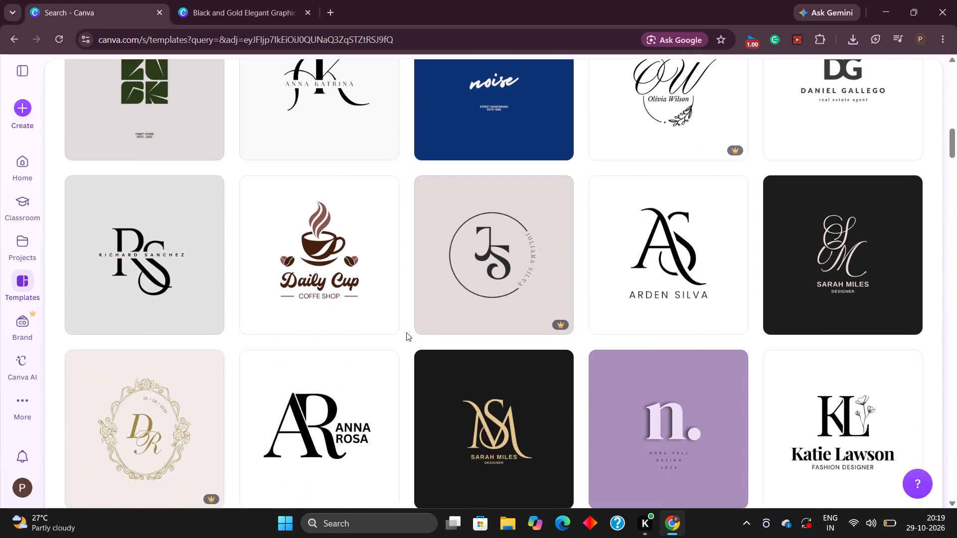
pyautogui.scroll(-4, 406, 332)
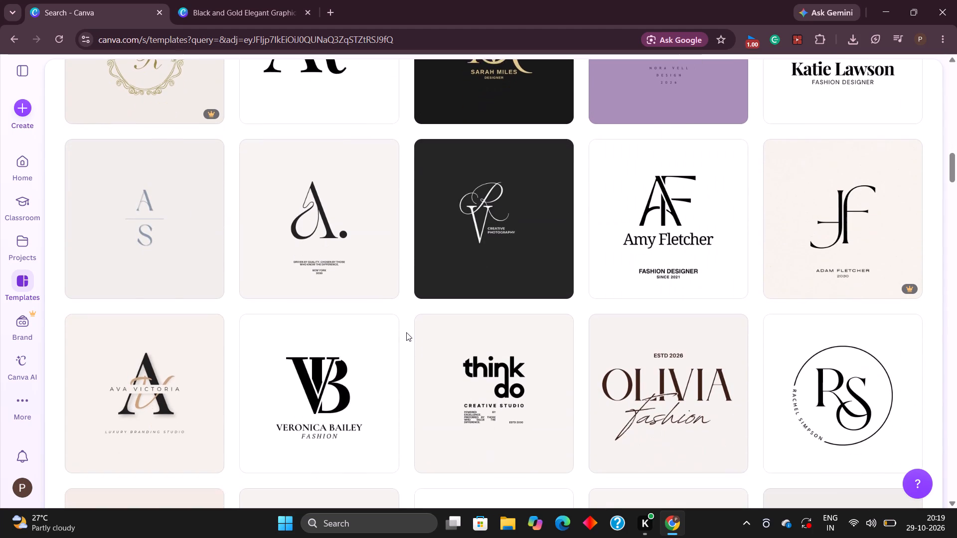
pyautogui.scroll(-3, 406, 332)
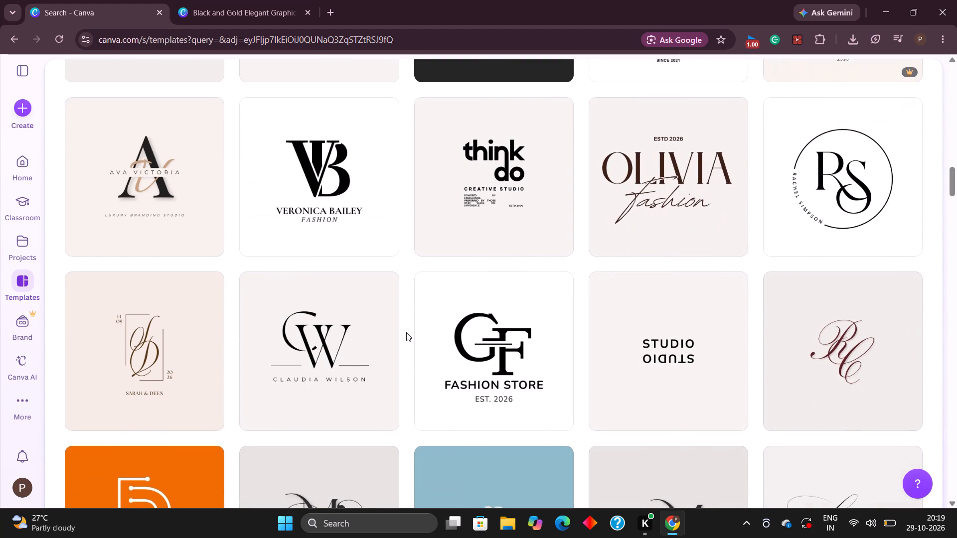
pyautogui.scroll(-3, 406, 332)
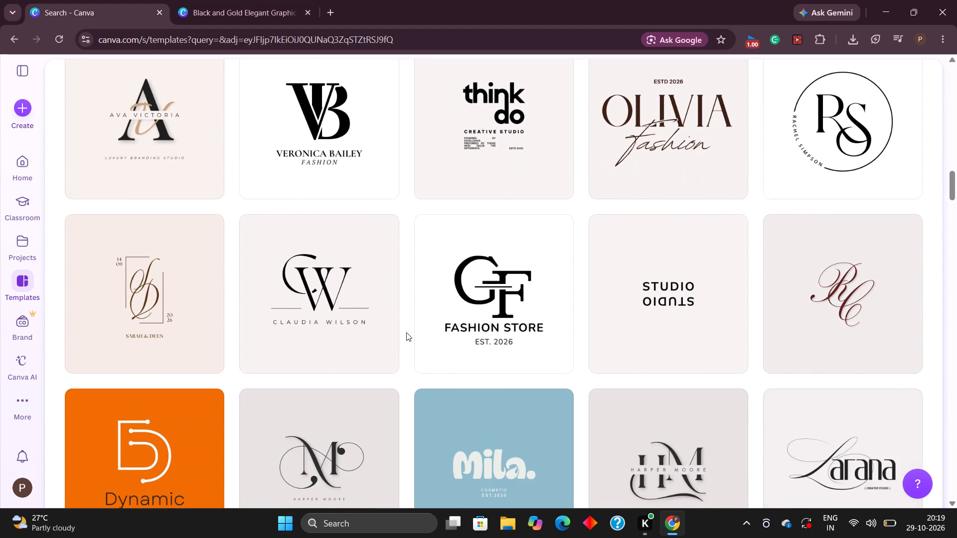
pyautogui.scroll(-5, 406, 332)
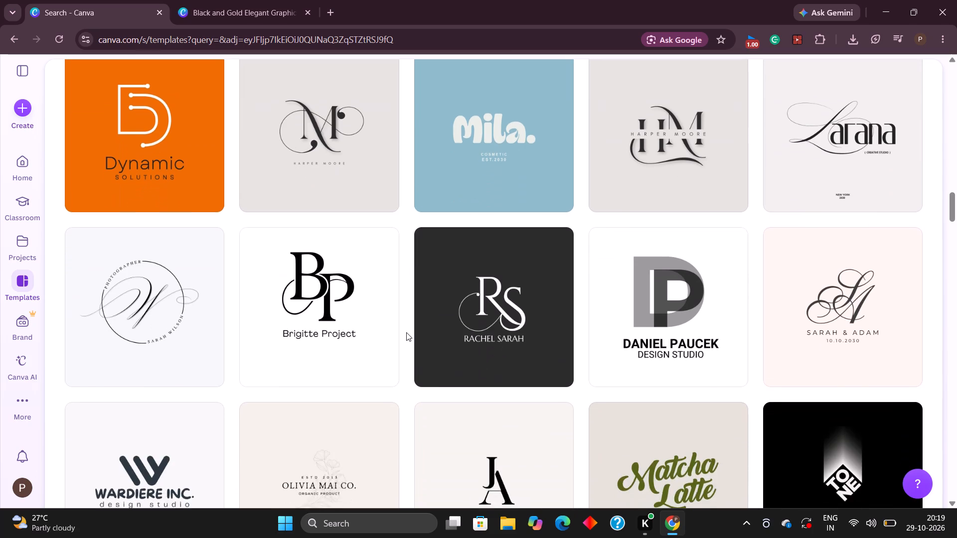
pyautogui.scroll(-4, 406, 332)
pyautogui.scroll(1, 406, 332)
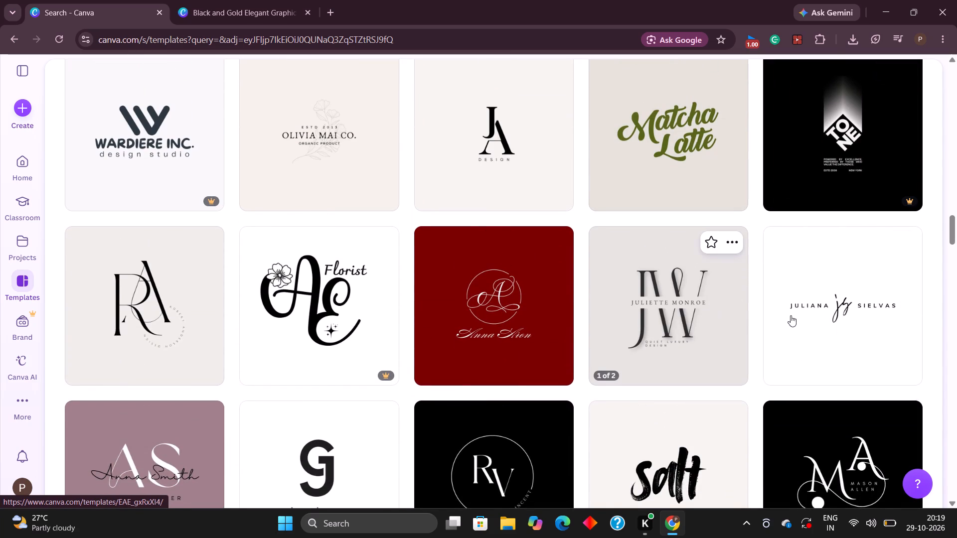
pyautogui.scroll(-2, 710, 347)
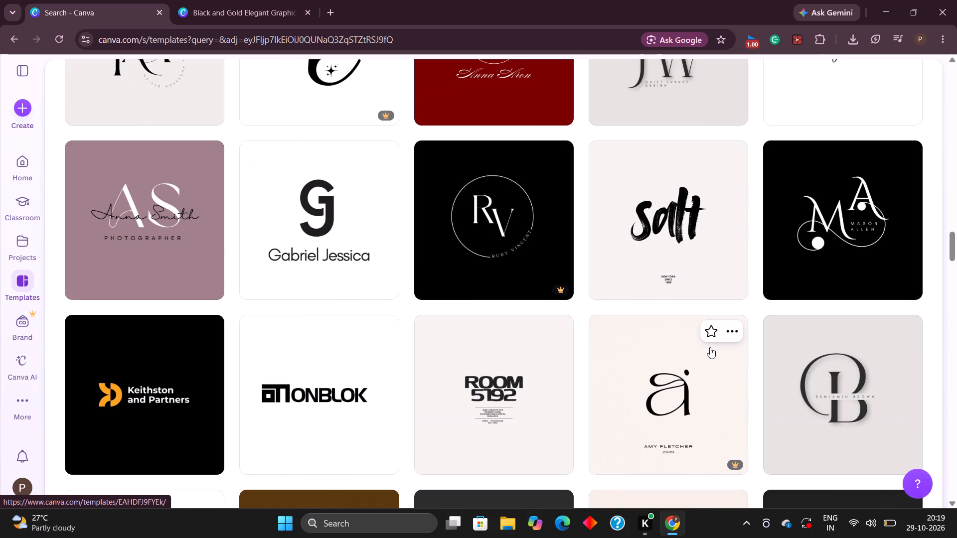
pyautogui.scroll(-3, 710, 347)
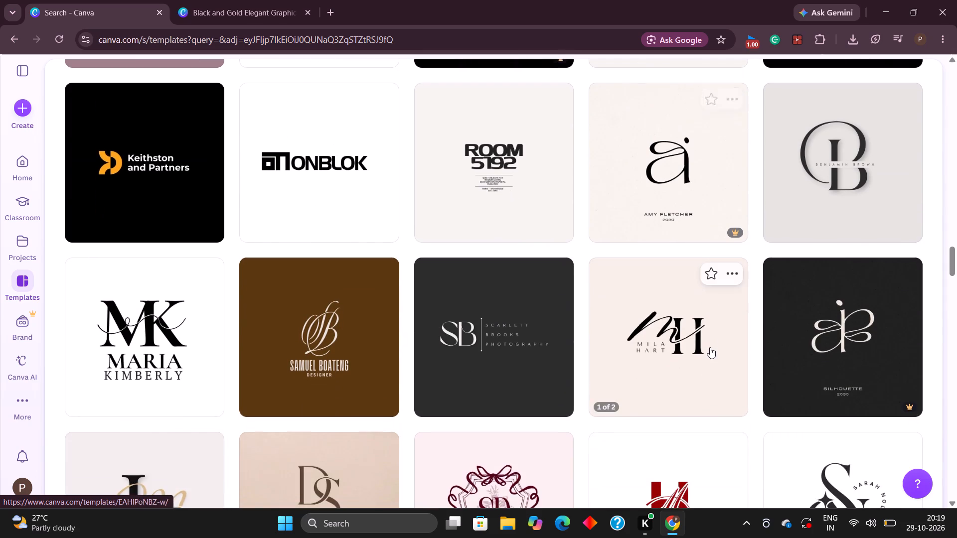
pyautogui.scroll(-2, 710, 347)
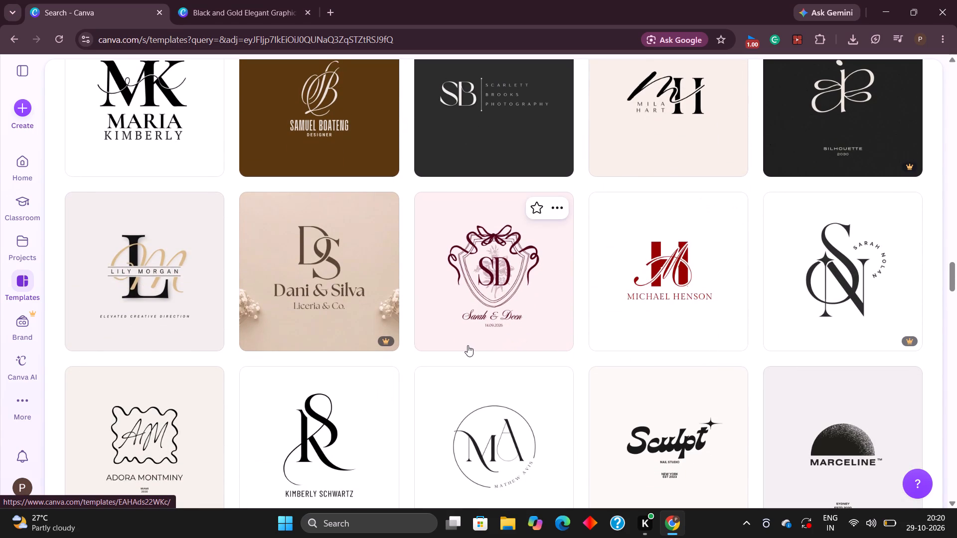
pyautogui.scroll(-1, 468, 345)
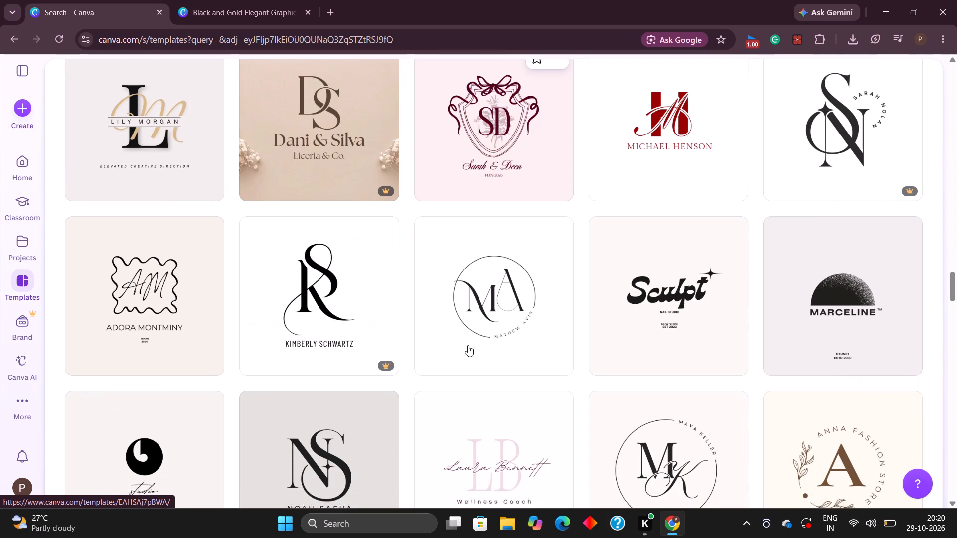
pyautogui.scroll(-7, 468, 345)
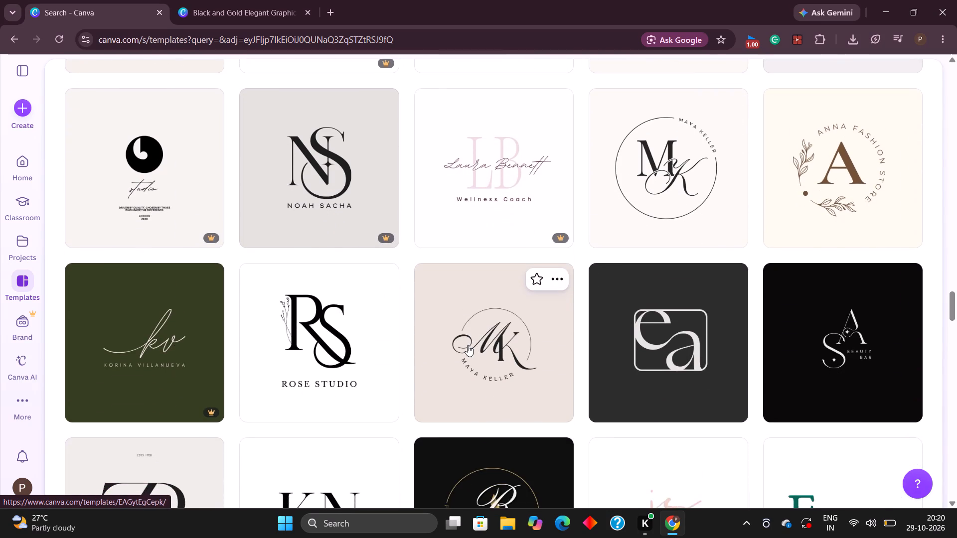
pyautogui.scroll(-5, 468, 345)
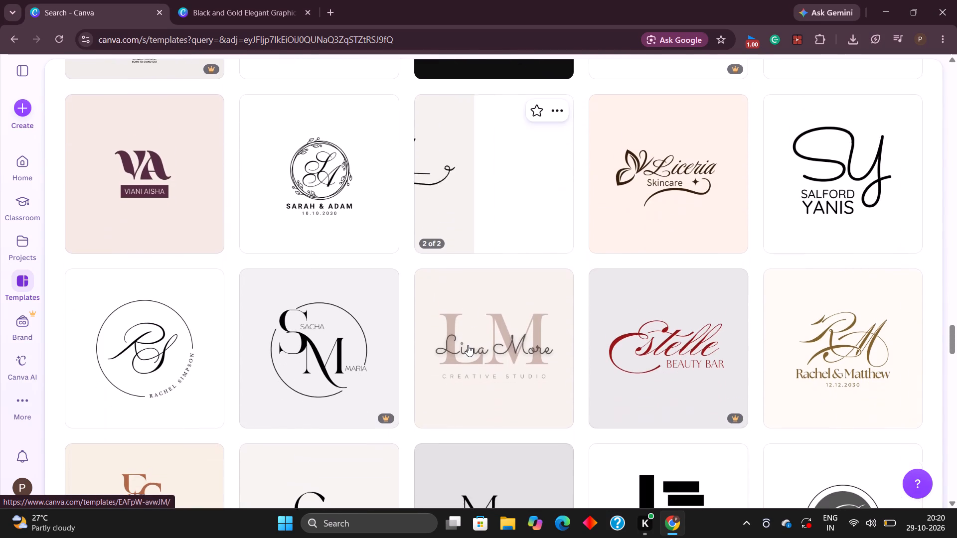
pyautogui.scroll(-5, 468, 345)
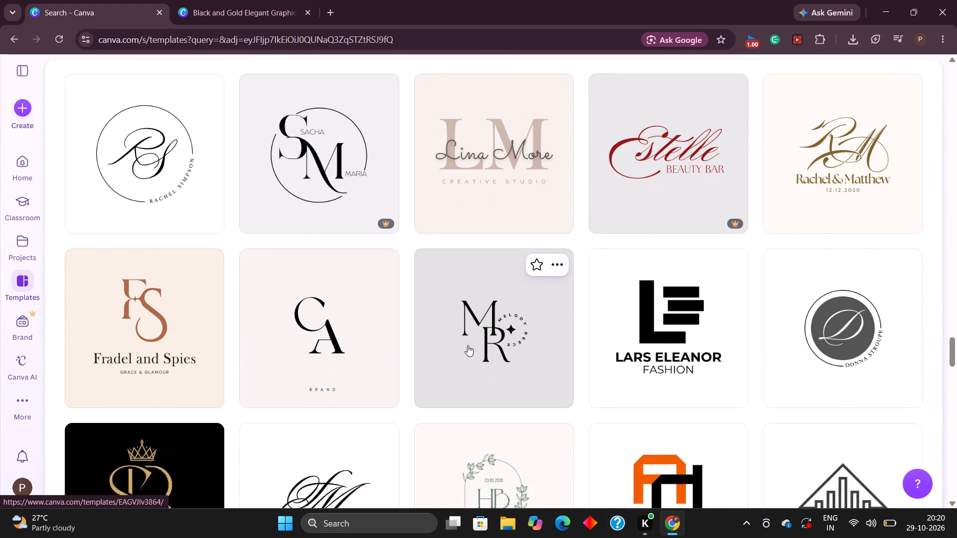
pyautogui.scroll(-5, 468, 345)
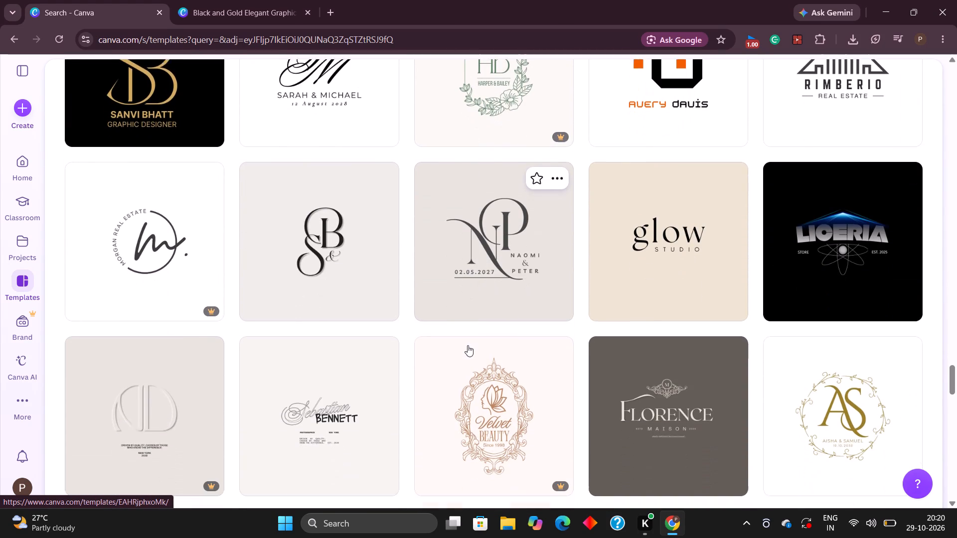
pyautogui.scroll(-1, 468, 345)
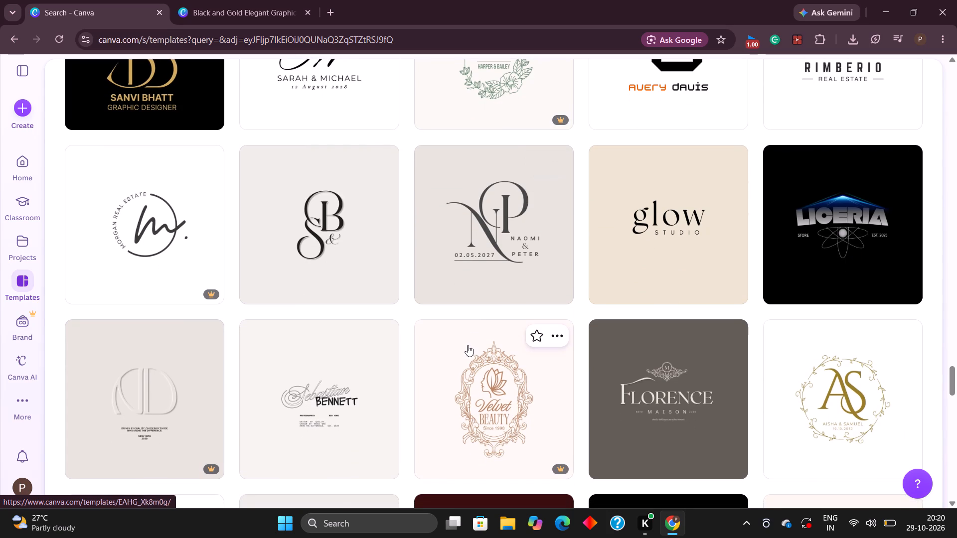
pyautogui.scroll(-3, 468, 345)
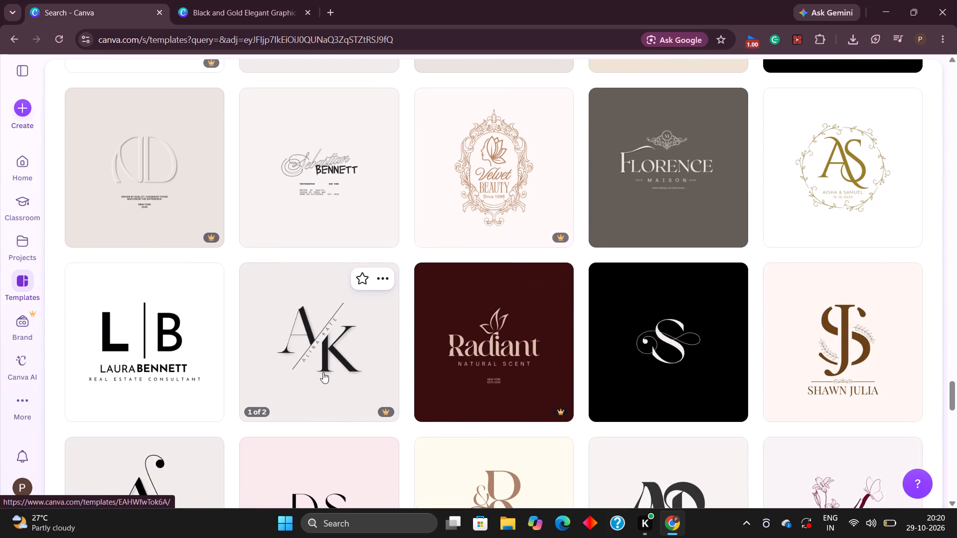
pyautogui.scroll(-3, 323, 372)
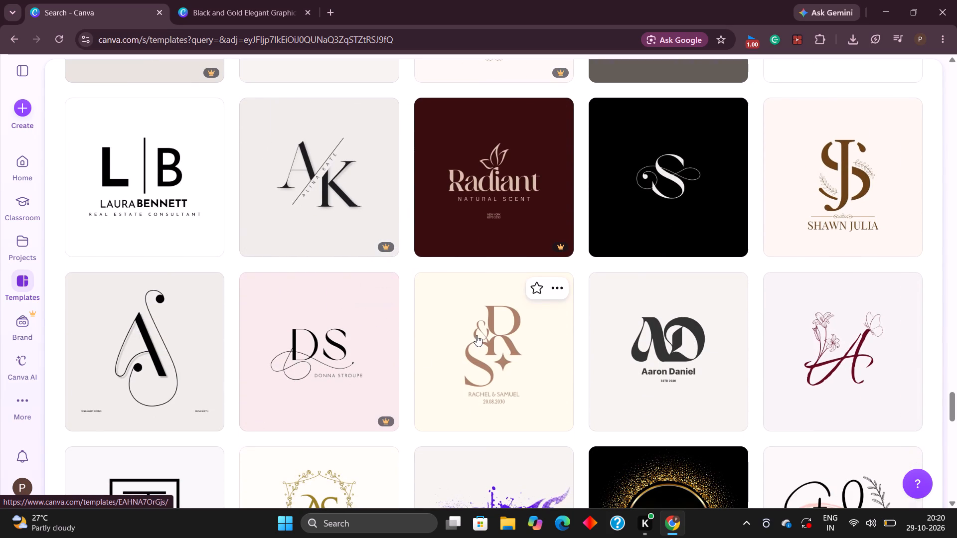
pyautogui.scroll(-3, 477, 335)
pyautogui.scroll(-1, 642, 378)
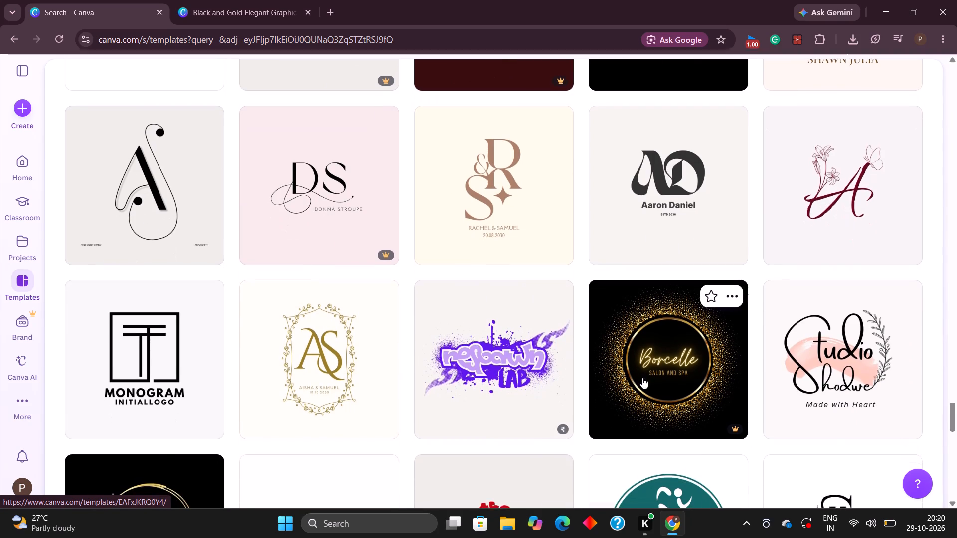
pyautogui.scroll(-2, 642, 378)
pyautogui.scroll(-3, 390, 293)
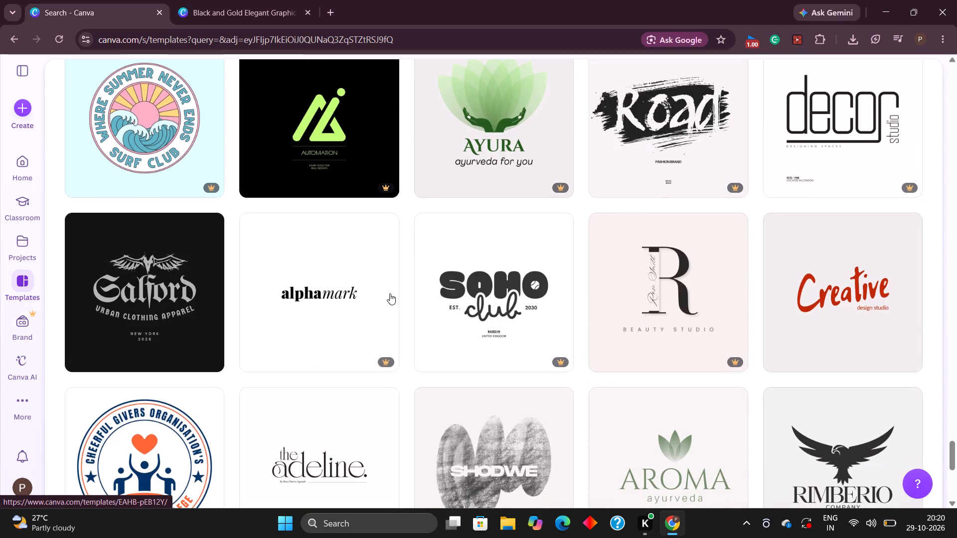
pyautogui.scroll(-2, 425, 337)
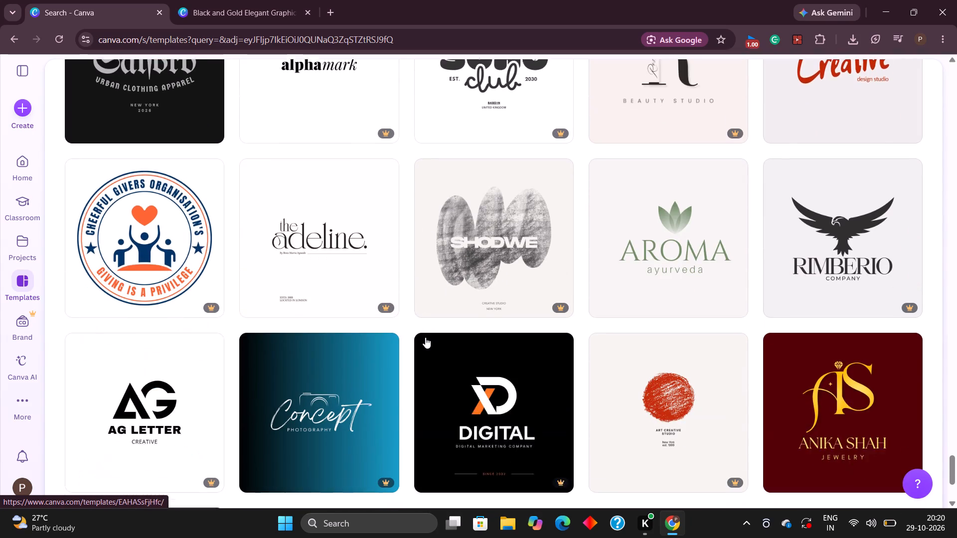
pyautogui.scroll(-6, 425, 337)
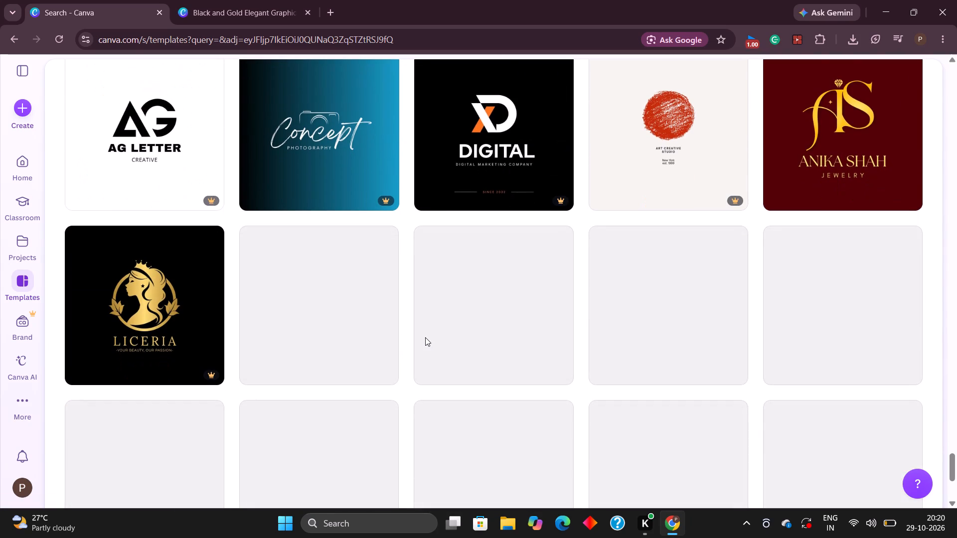
pyautogui.scroll(-2, 425, 337)
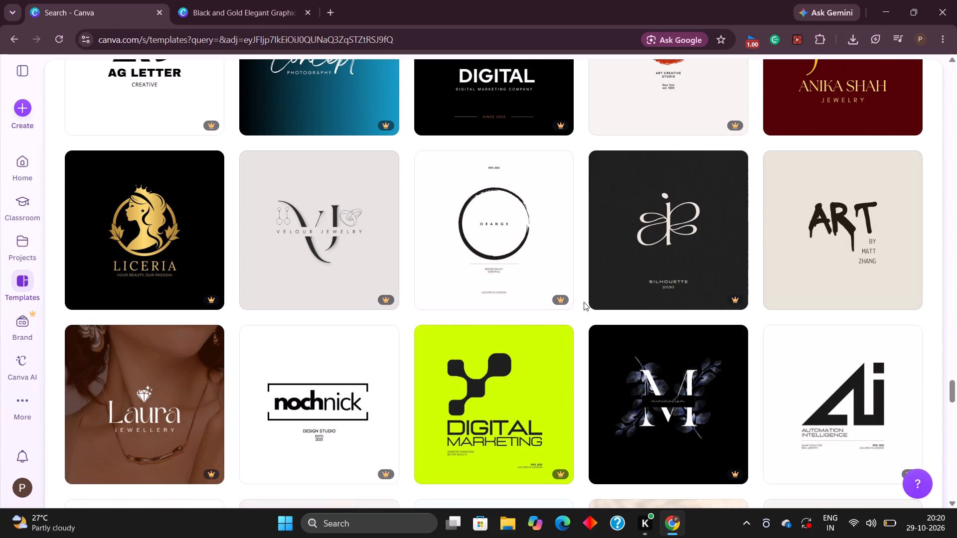
pyautogui.scroll(-3, 584, 302)
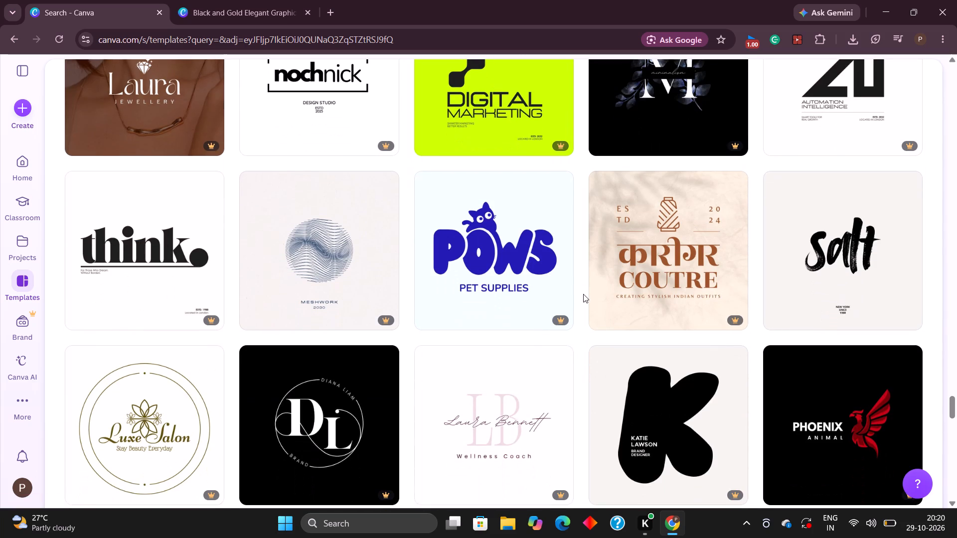
pyautogui.scroll(-3, 583, 294)
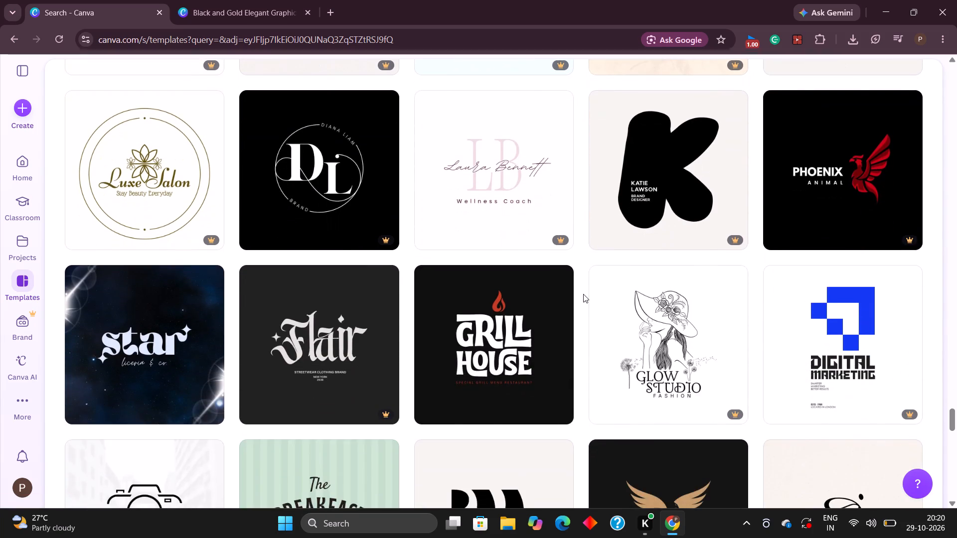
pyautogui.scroll(-2, 583, 294)
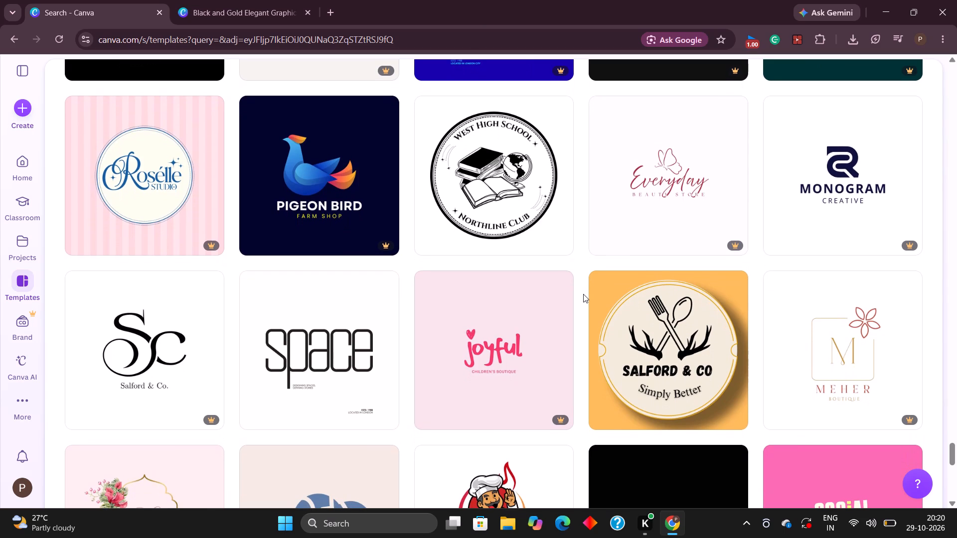
# Open the Black and White Minimalist Circle Club Logo template, with the West High School design, for customising.
pyautogui.click(511, 201)
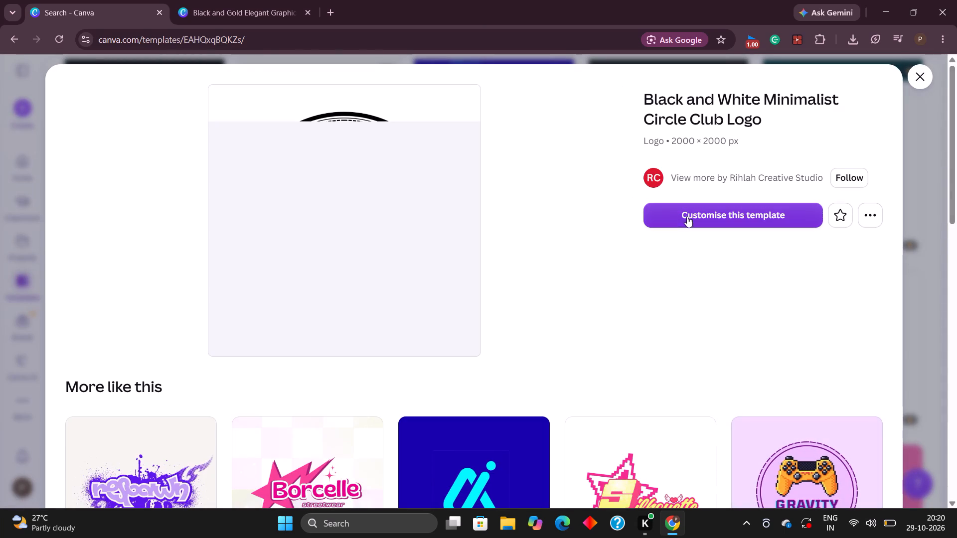
pyautogui.click(688, 217)
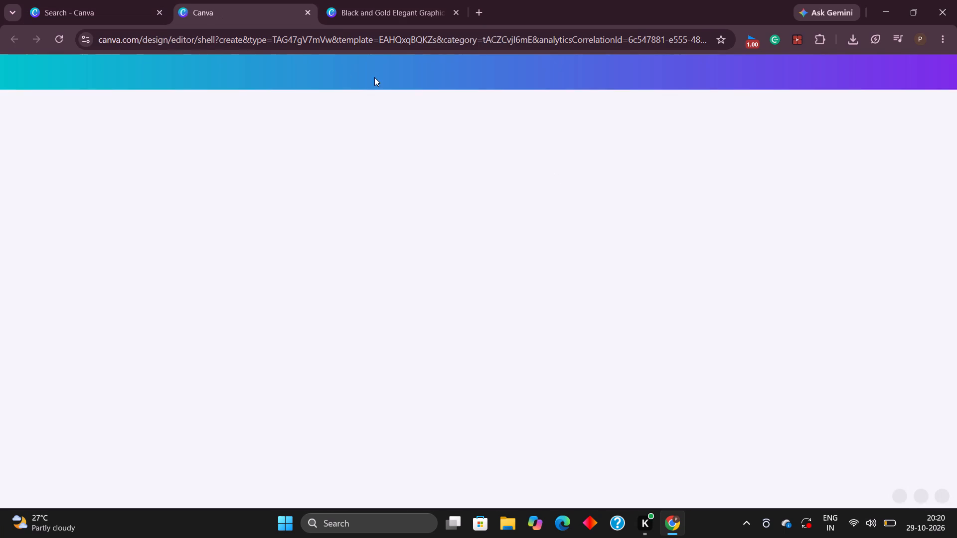
# Close the Canva Search browser tab.
pyautogui.click(160, 8)
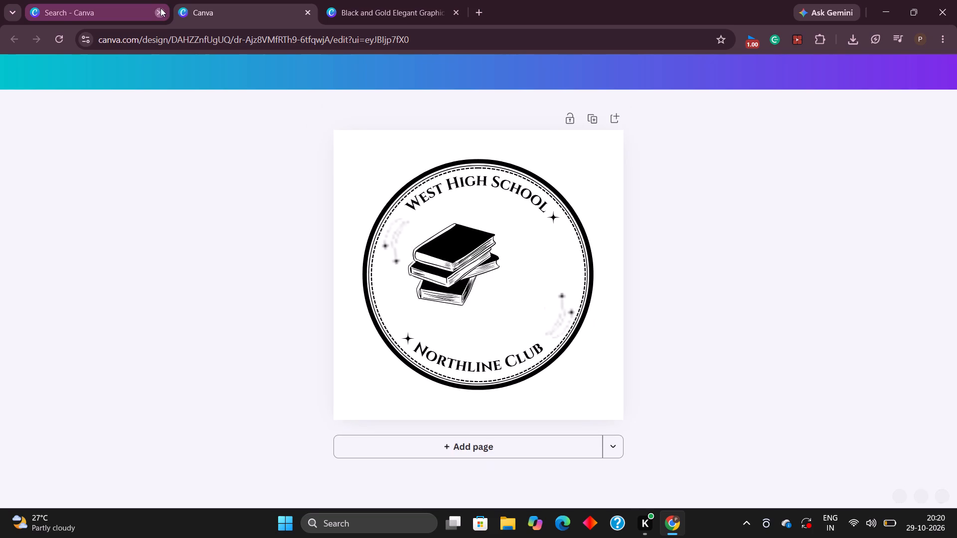
# Replace the curved "West High School" text at the top of the circle with "sanjivani university".
pyautogui.click(494, 193)
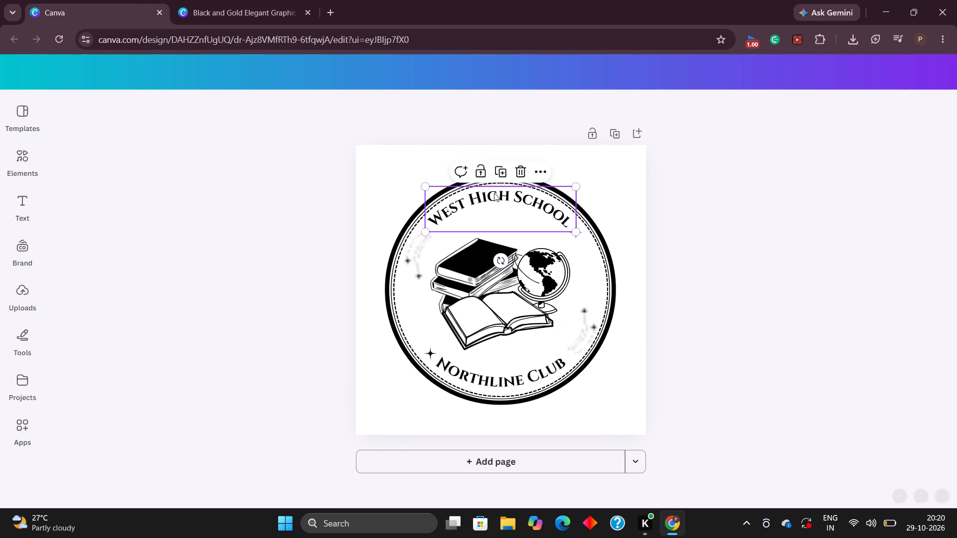
pyautogui.tripleClick(494, 193)
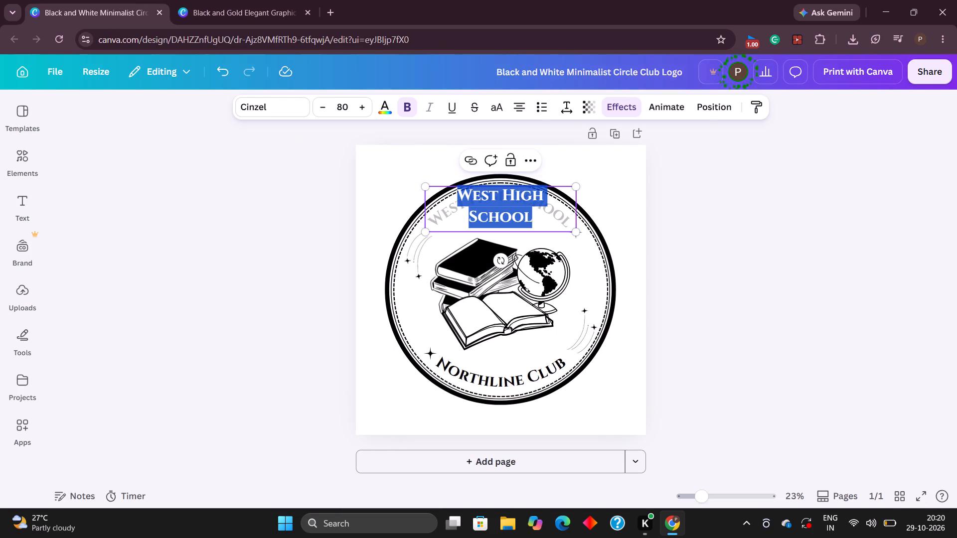
pyautogui.press('BackSpace')
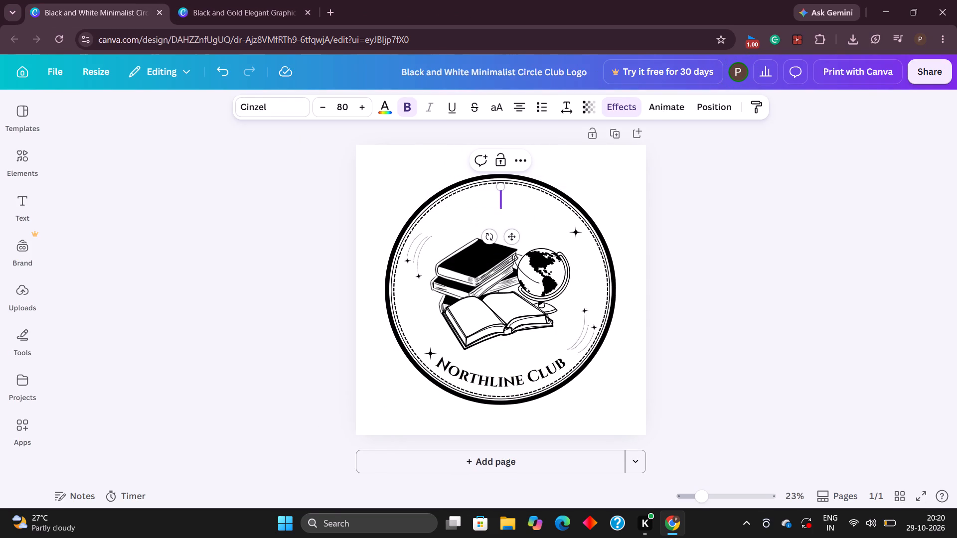
pyautogui.press('n')
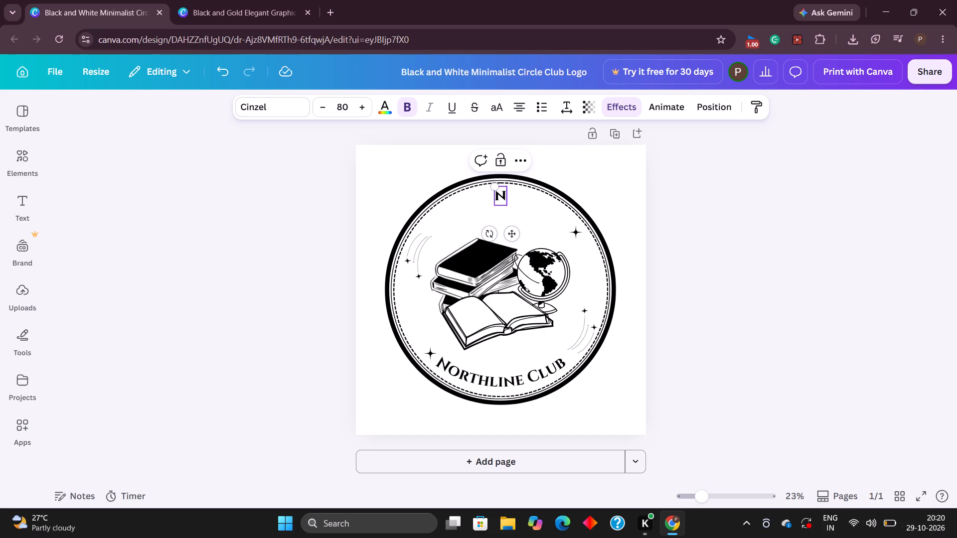
pyautogui.press('BackSpace')
pyautogui.write('saanj')
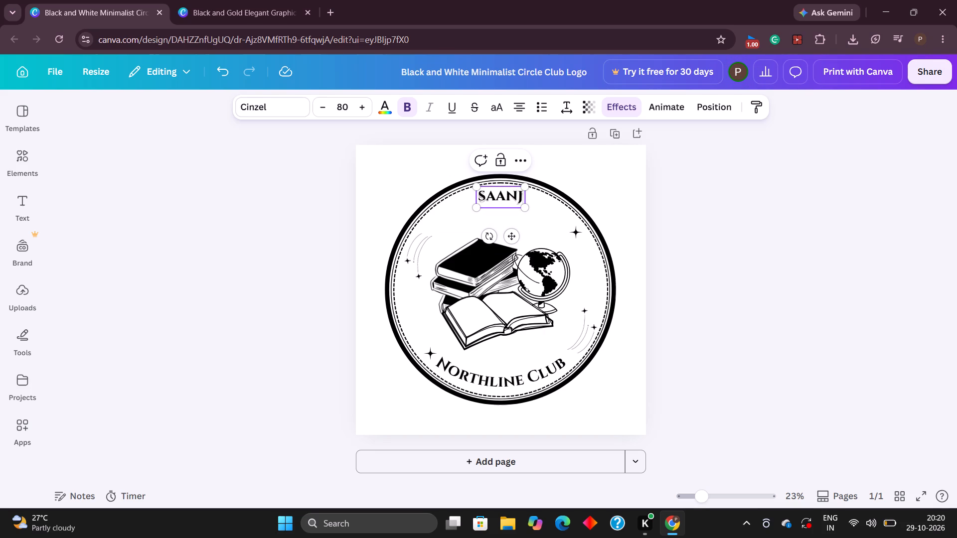
pyautogui.press('BackSpace')
pyautogui.press('BackSpace')
pyautogui.press('BackSpace')
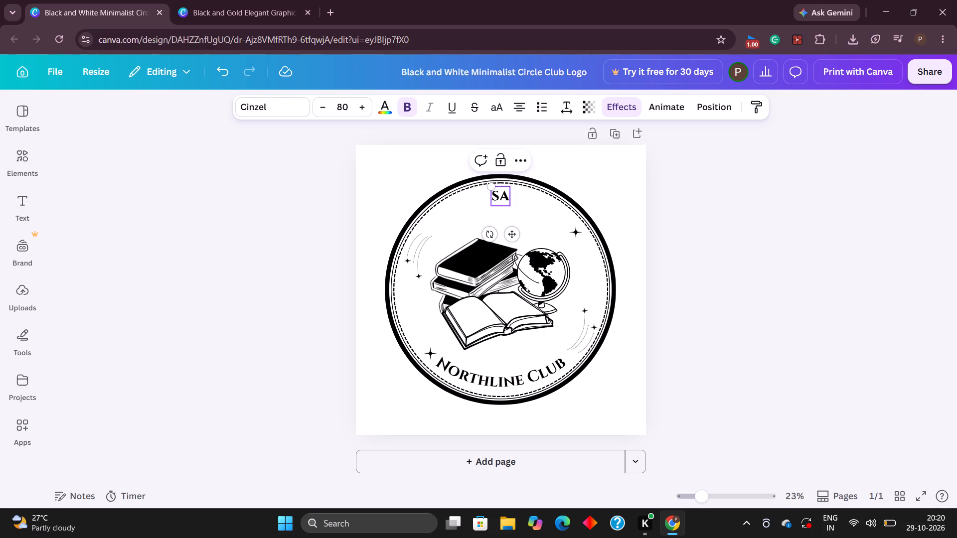
pyautogui.write('njivani')
pyautogui.press('space')
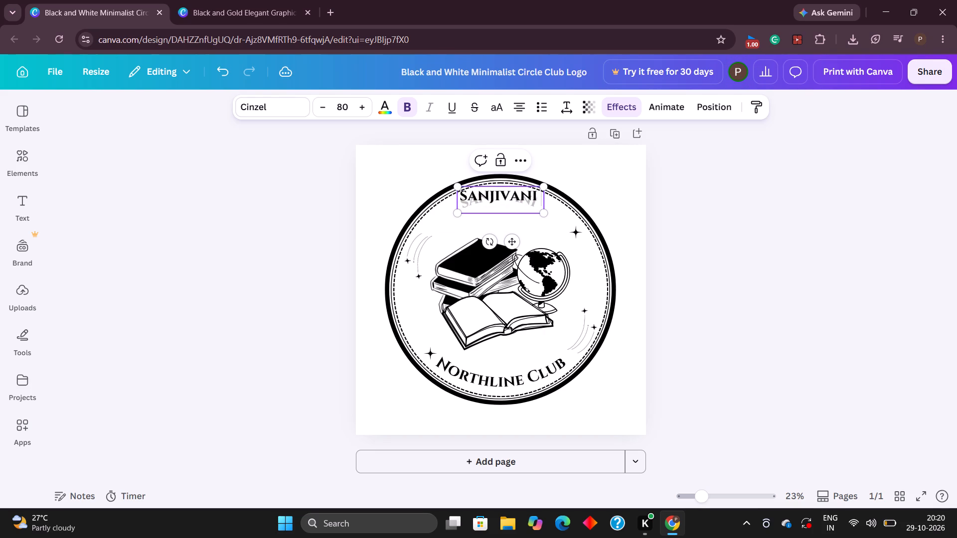
pyautogui.write('uni')
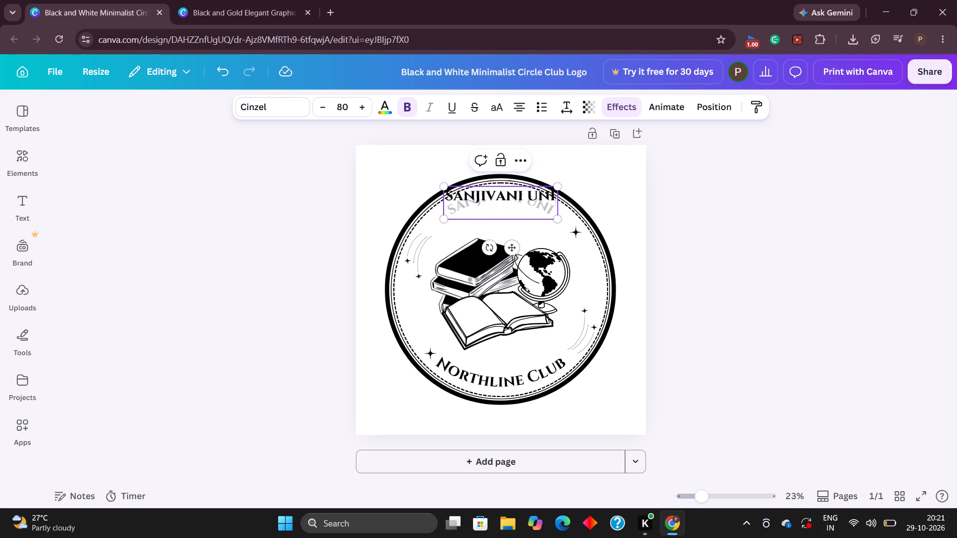
pyautogui.write('ver')
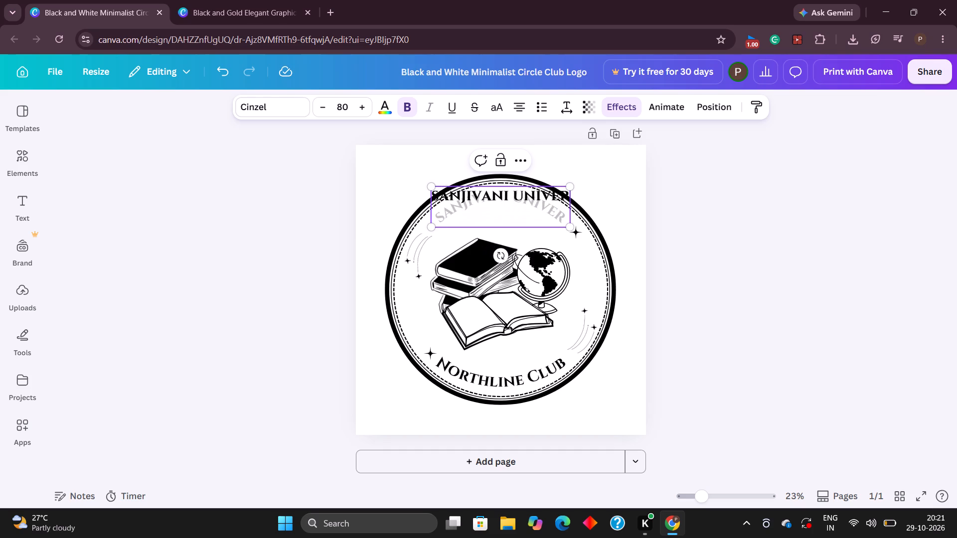
pyautogui.write('sity')
pyautogui.press('Return')
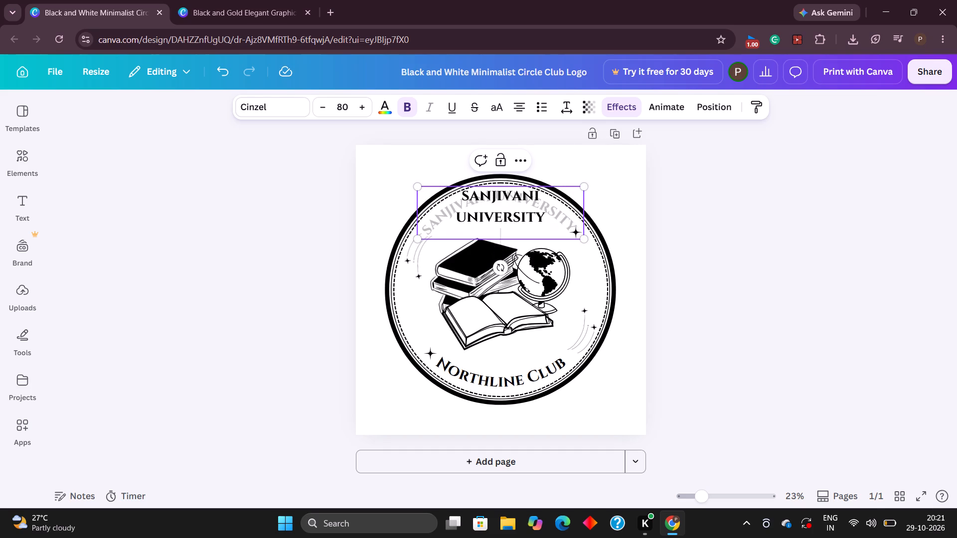
pyautogui.click(608, 396)
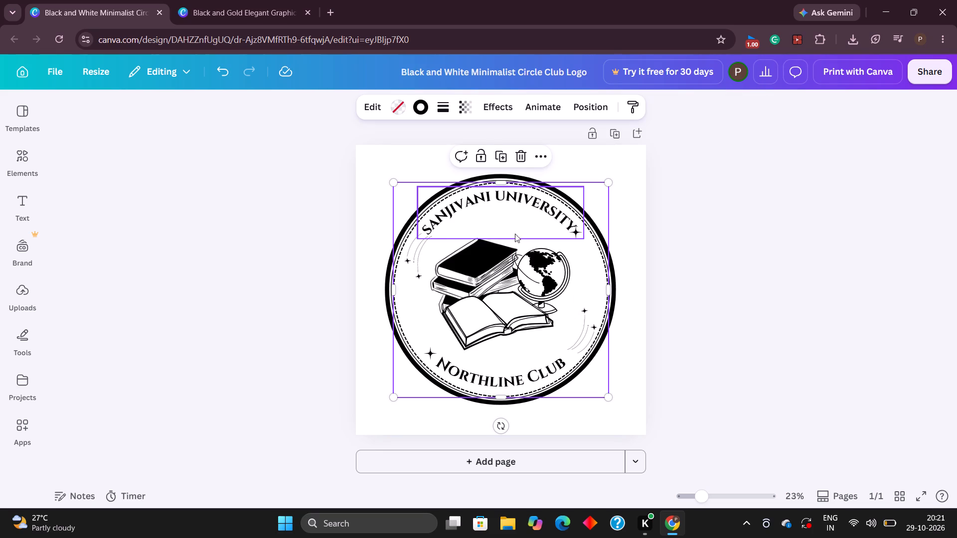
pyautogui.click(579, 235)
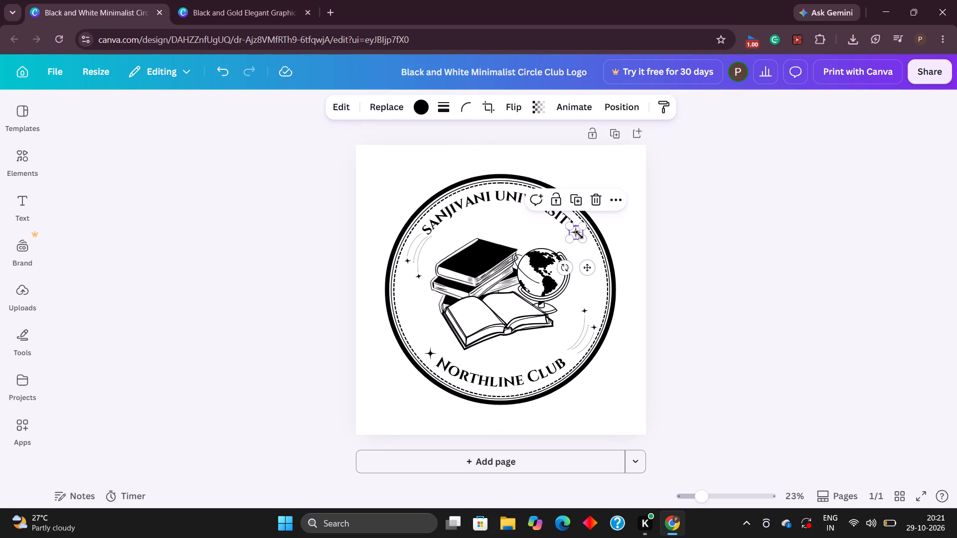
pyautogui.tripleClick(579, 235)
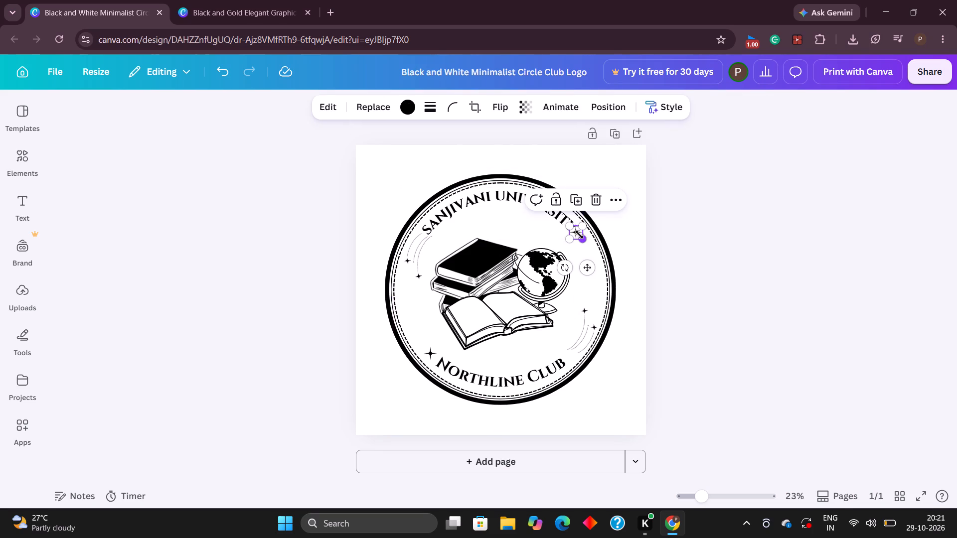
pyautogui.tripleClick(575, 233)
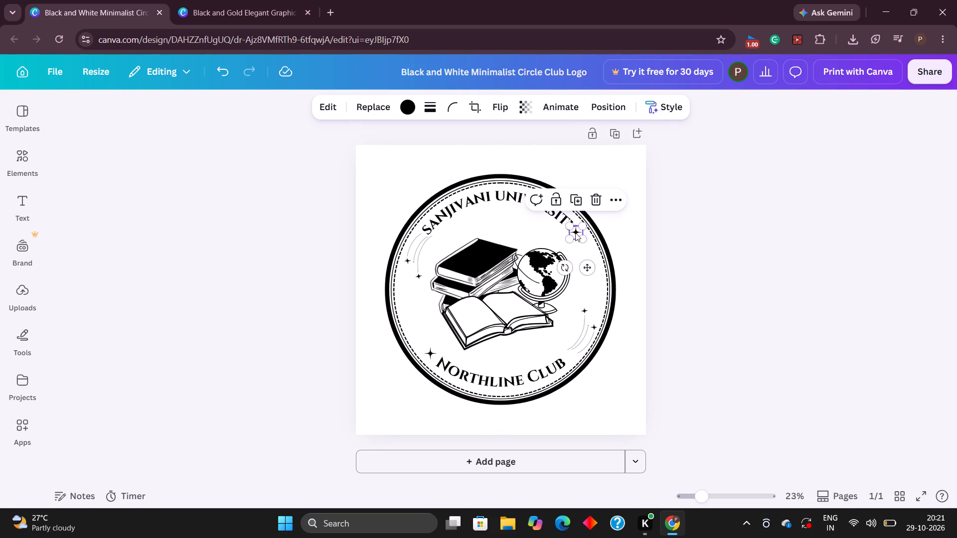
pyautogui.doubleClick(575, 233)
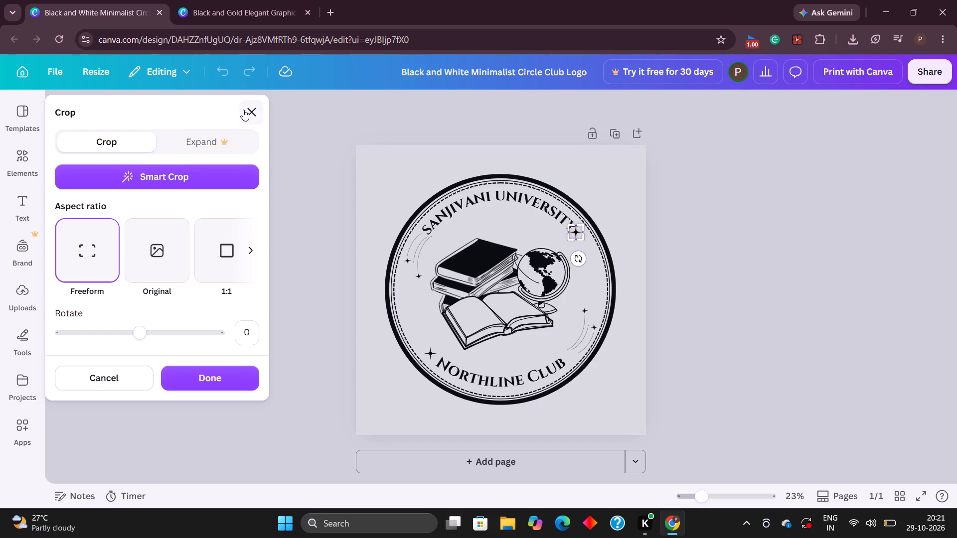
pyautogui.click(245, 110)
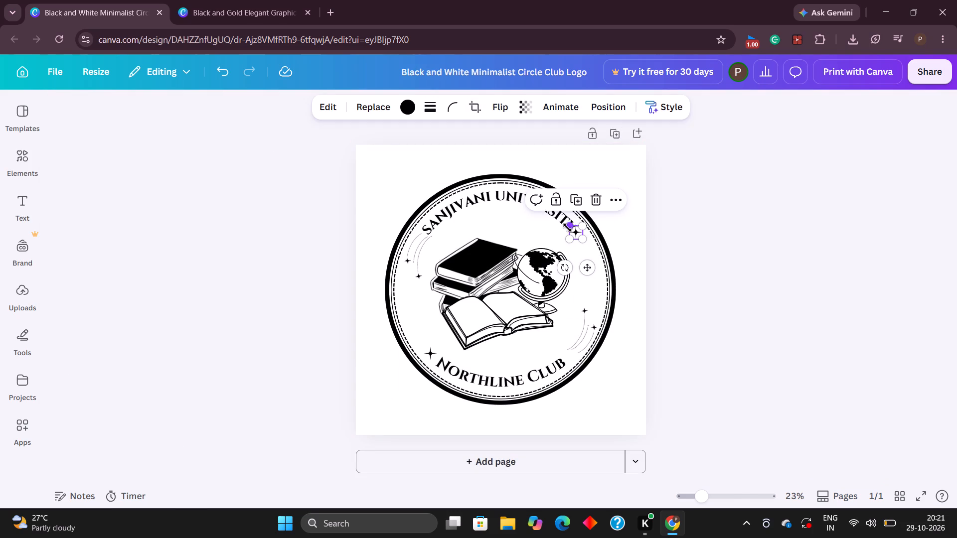
# Move the small star beside the end of the university name outside the circle, near the canvas's upper-right corner.
pyautogui.click(580, 234)
pyautogui.moveTo(576, 230); pyautogui.dragTo(585, 251)
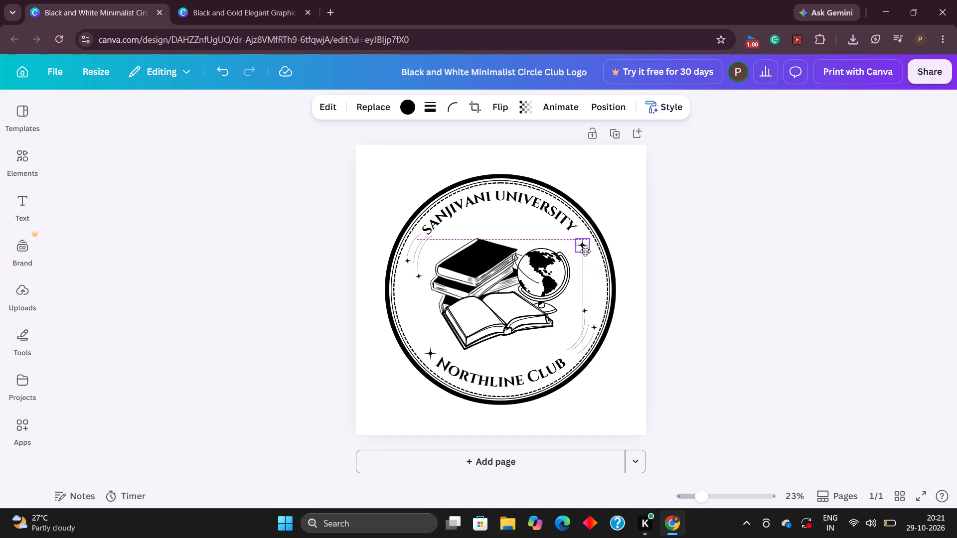
pyautogui.moveTo(585, 251); pyautogui.dragTo(587, 177)
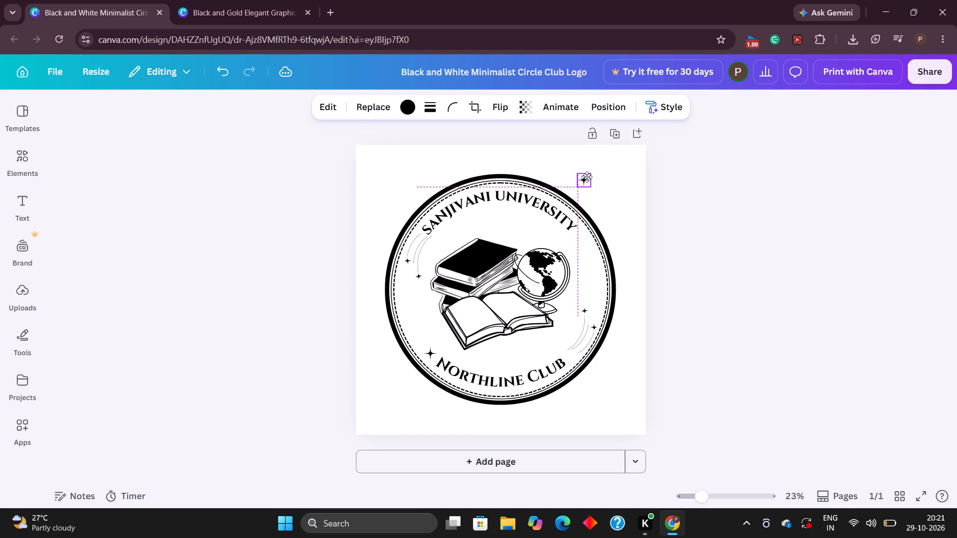
pyautogui.moveTo(587, 177); pyautogui.dragTo(601, 179)
pyautogui.click(632, 196)
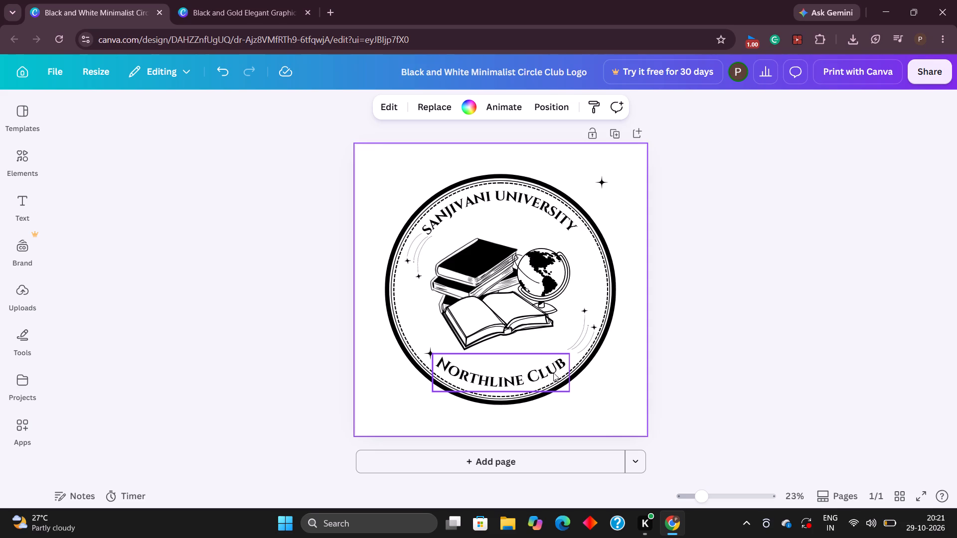
# Replace the curved "Northline Club" text at the bottom of the circle with "knowledge matters".
pyautogui.tripleClick(554, 366)
pyautogui.click(554, 366)
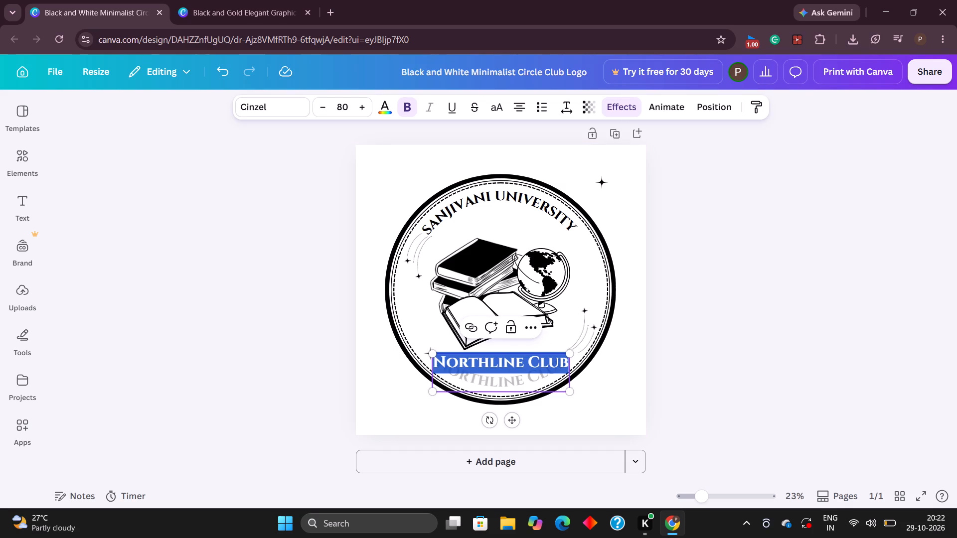
pyautogui.press('BackSpace')
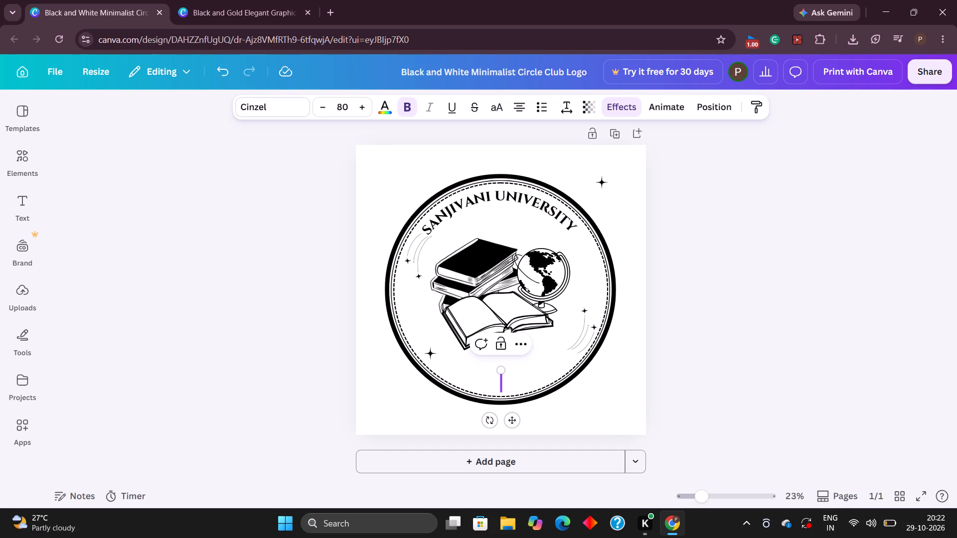
pyautogui.write('know')
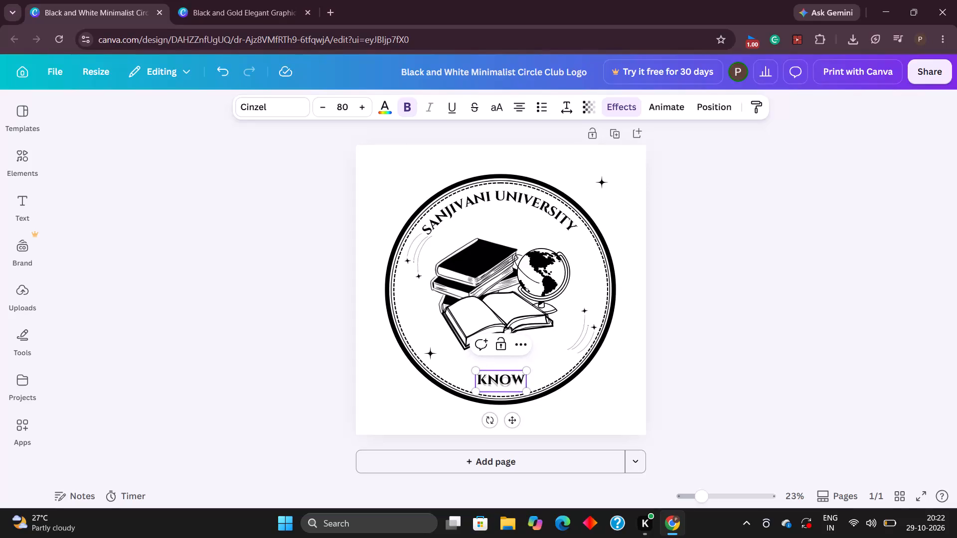
pyautogui.write('ledge matters')
pyautogui.press('Return')
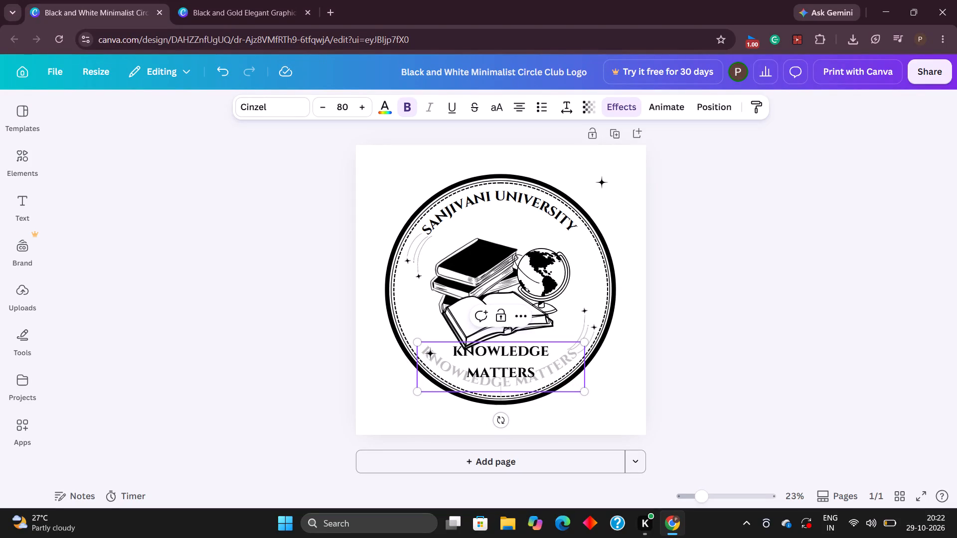
pyautogui.click(588, 264)
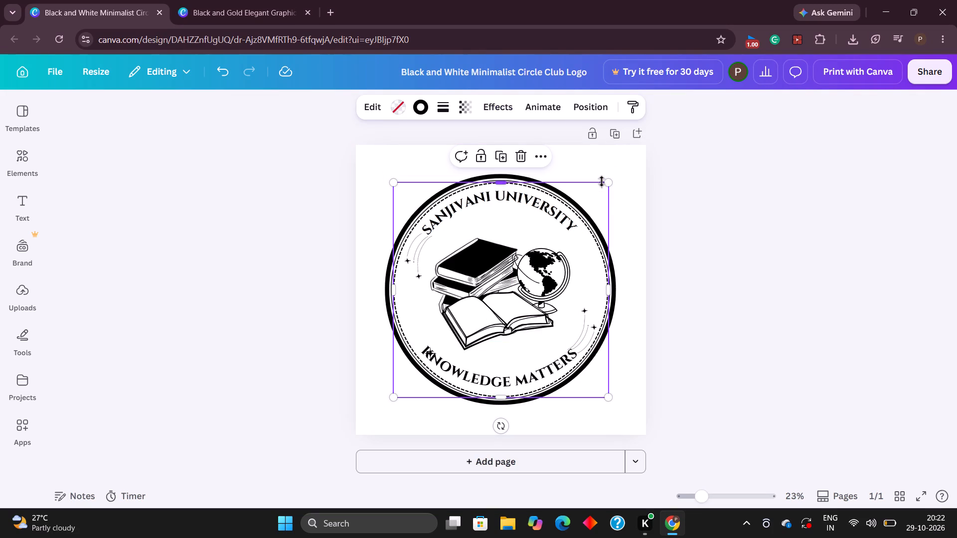
pyautogui.click(689, 418)
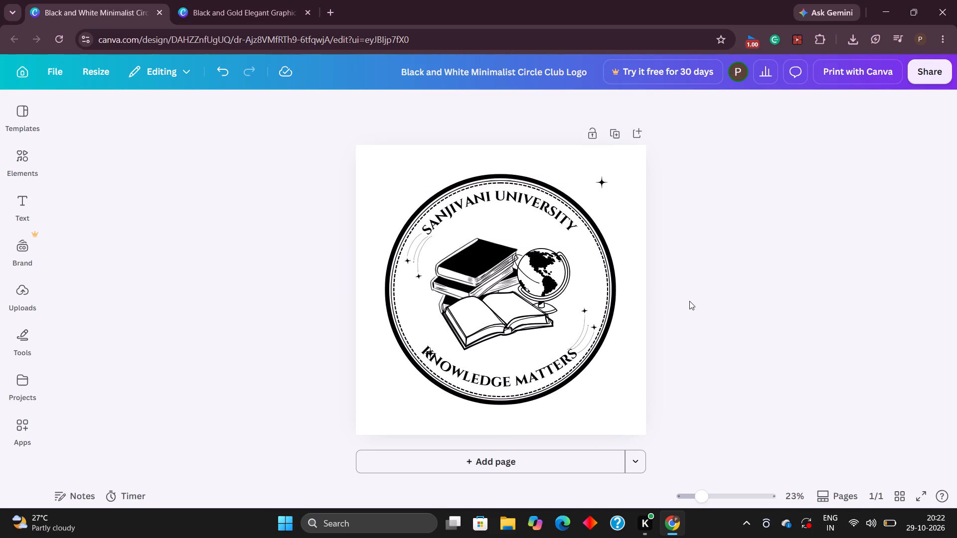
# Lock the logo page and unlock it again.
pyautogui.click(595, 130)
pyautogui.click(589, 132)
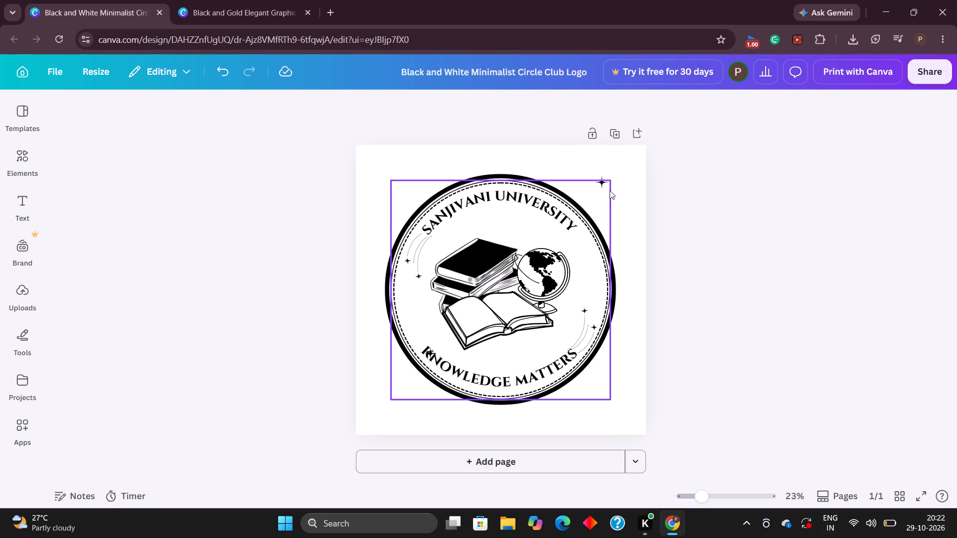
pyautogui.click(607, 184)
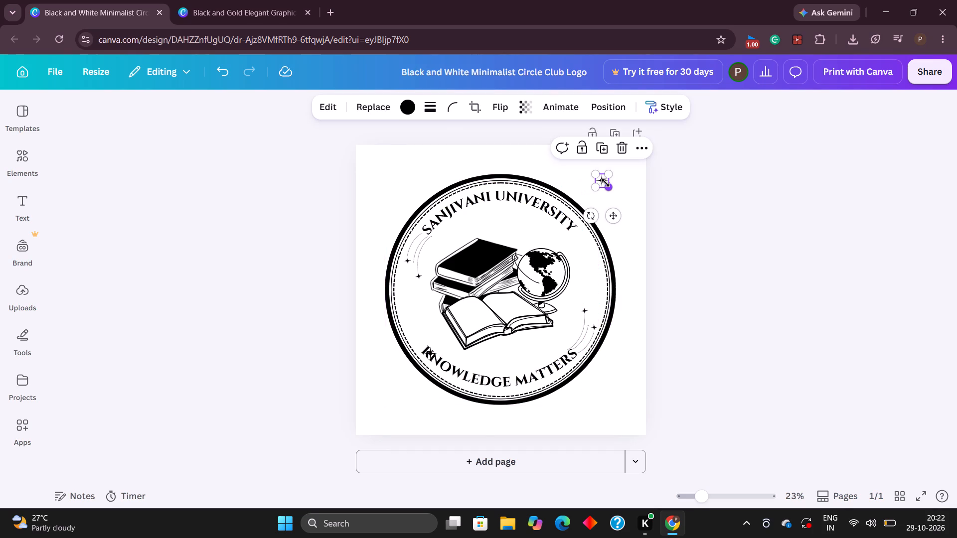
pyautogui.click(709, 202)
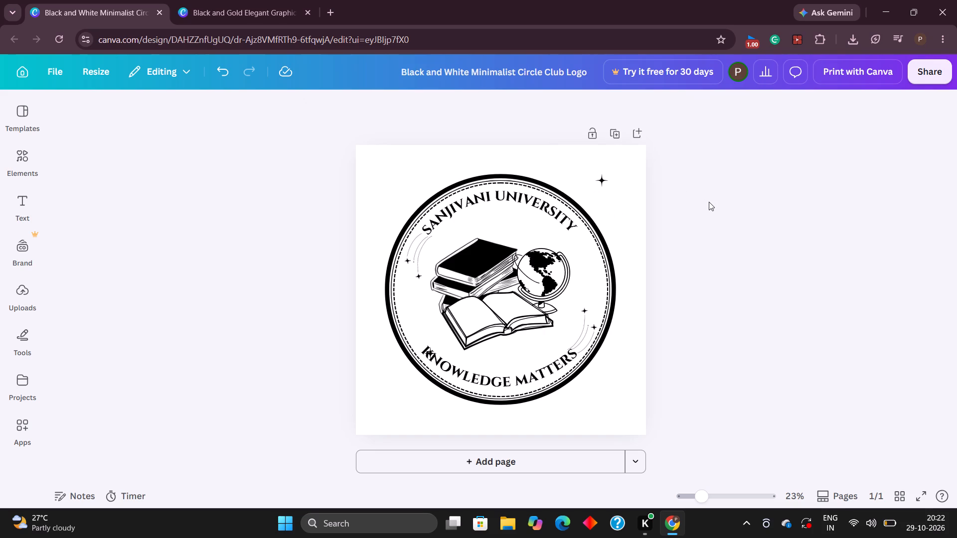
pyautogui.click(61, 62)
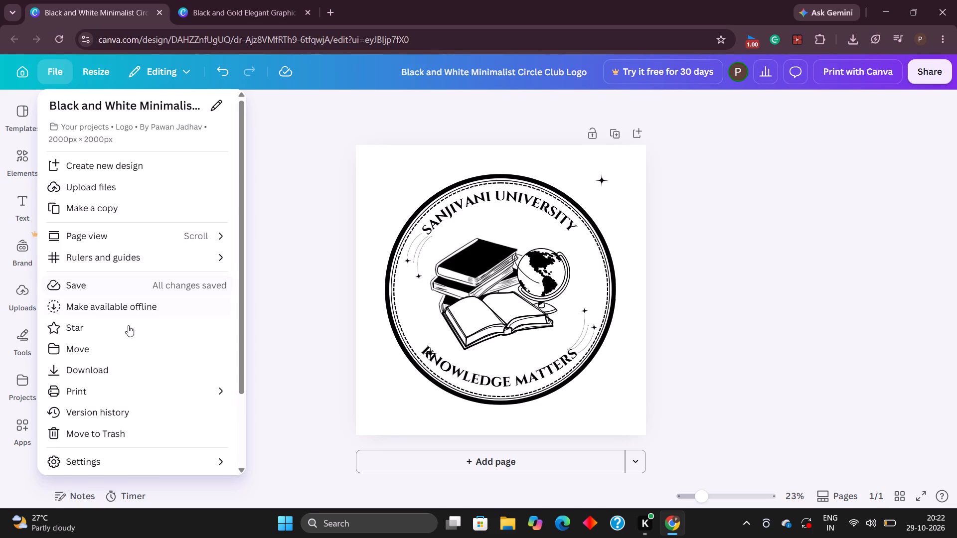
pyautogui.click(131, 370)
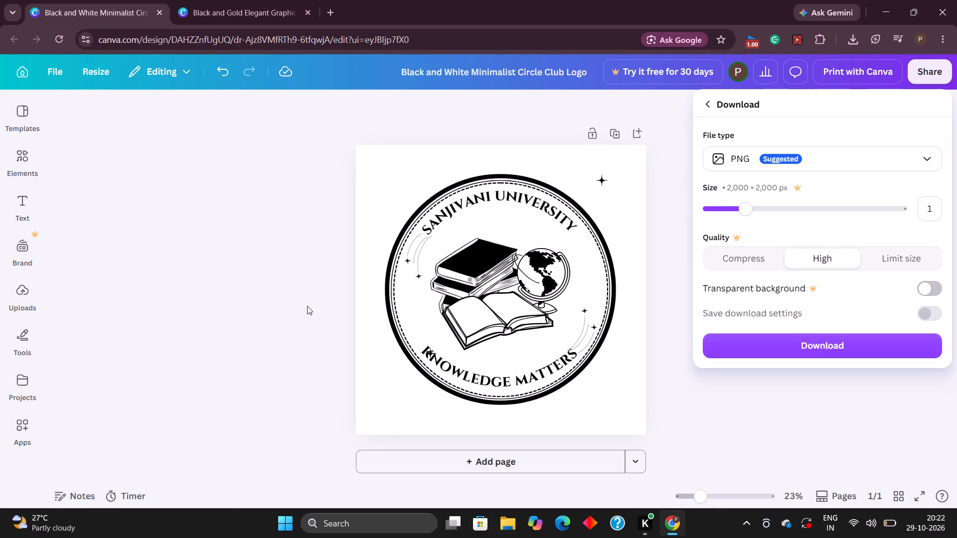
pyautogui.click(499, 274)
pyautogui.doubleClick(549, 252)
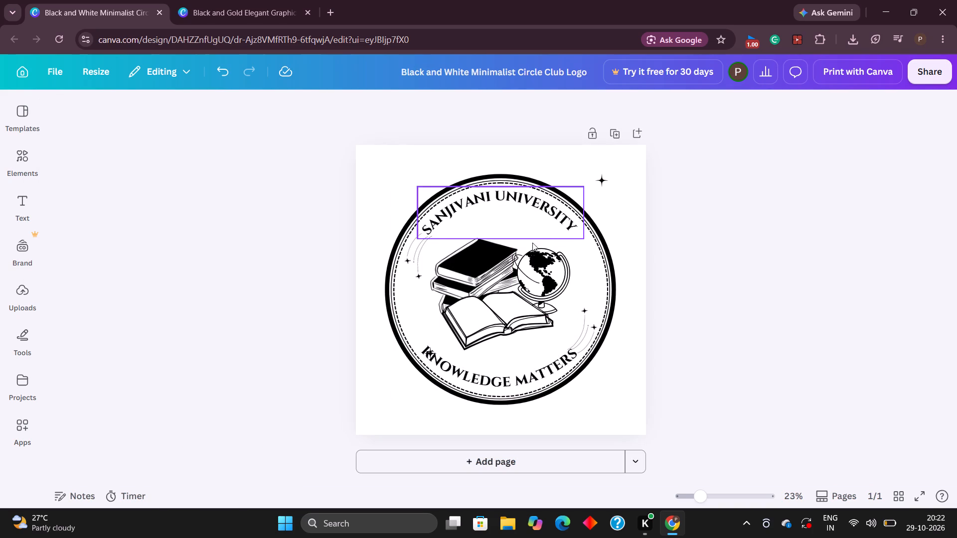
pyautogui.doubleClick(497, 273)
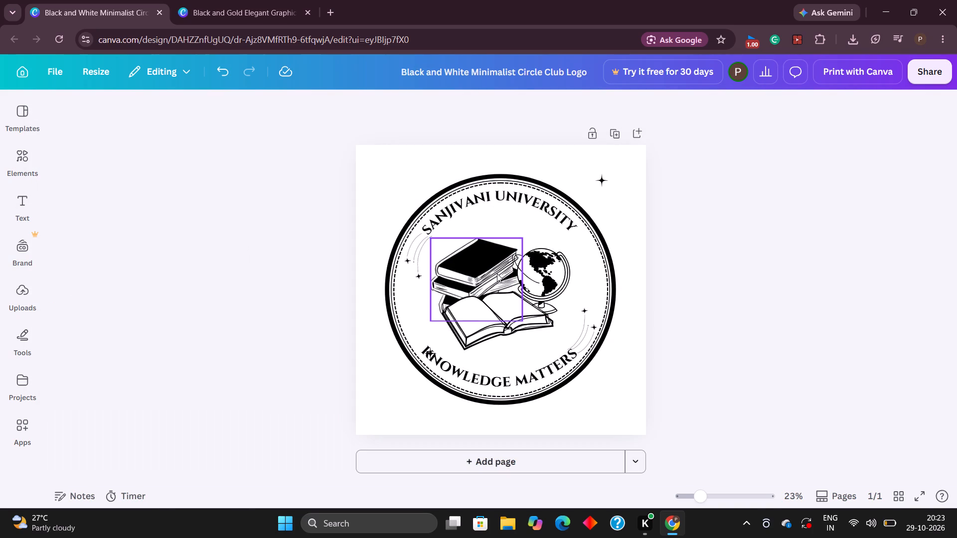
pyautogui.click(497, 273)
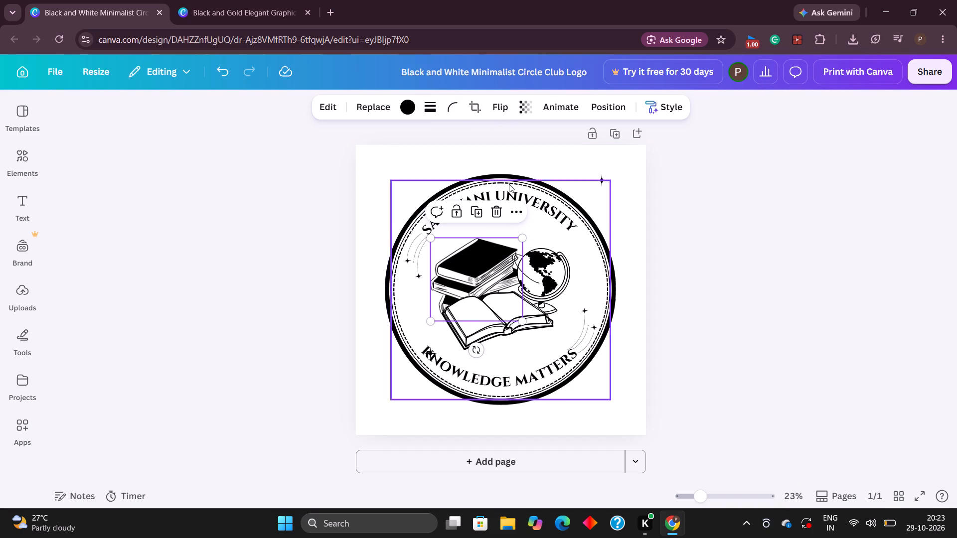
# Animate the curved "Sanjivani University" text with the Typewriter animation and the Flicker add-on effect.
pyautogui.click(549, 208)
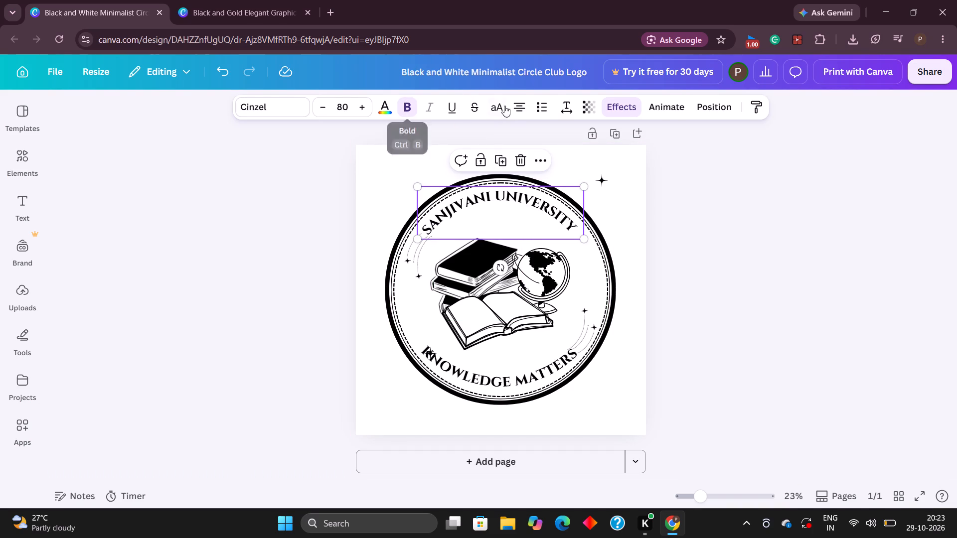
pyautogui.click(670, 107)
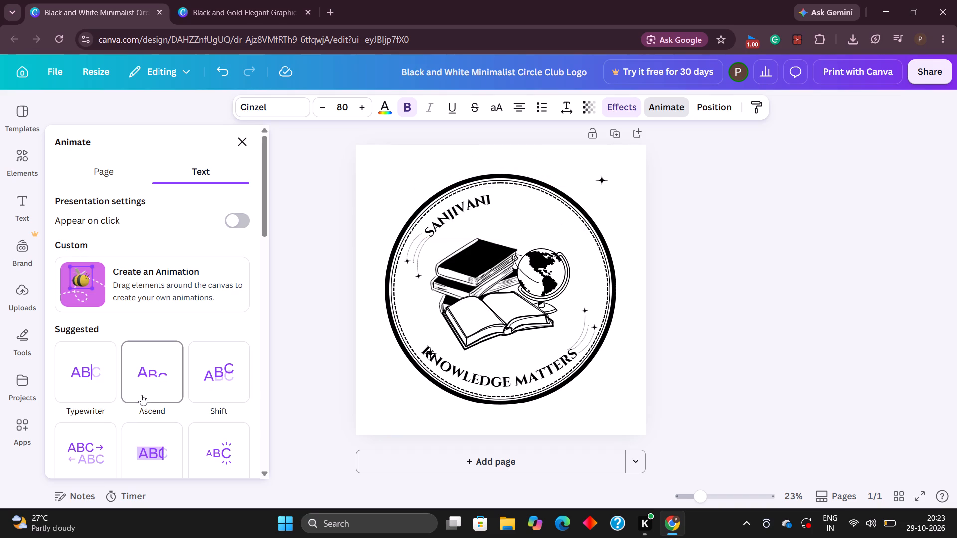
pyautogui.click(88, 368)
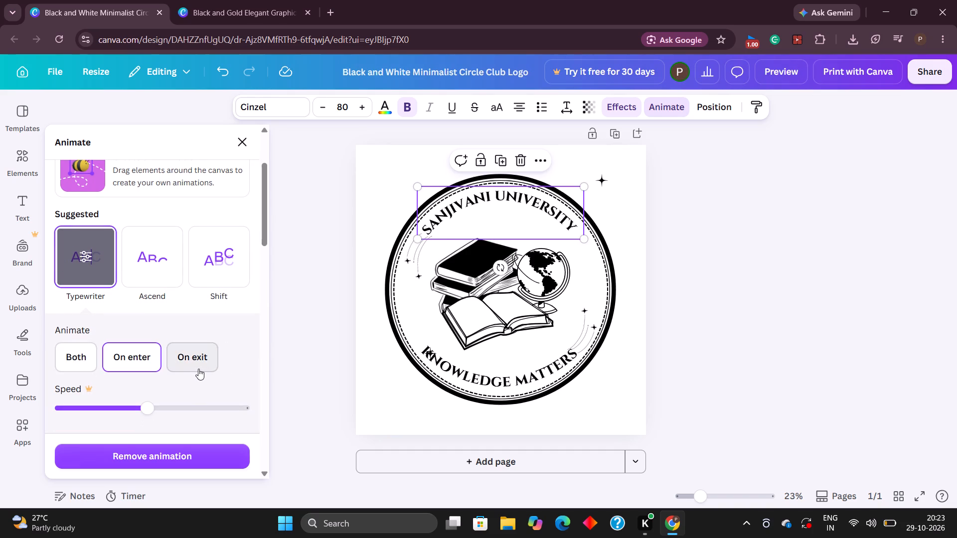
pyautogui.scroll(-6, 198, 369)
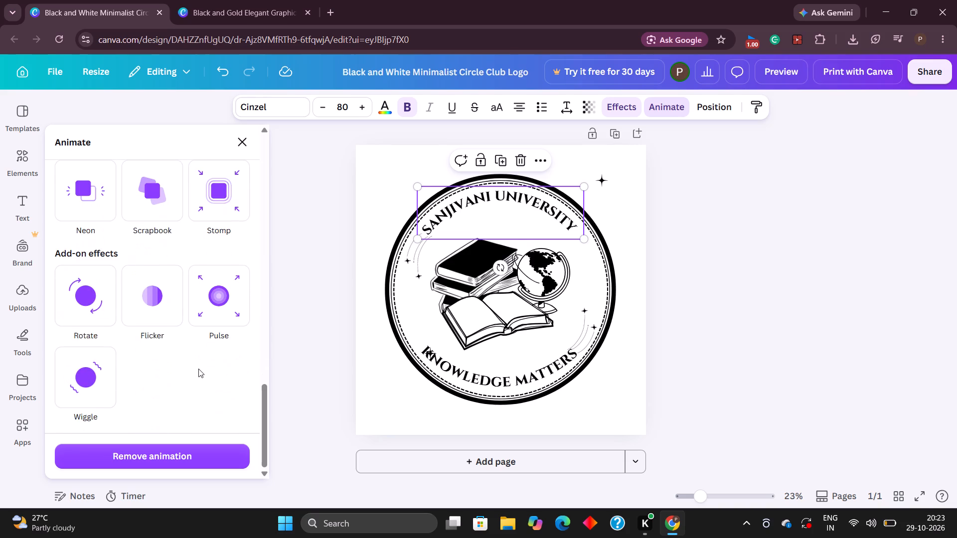
pyautogui.scroll(-1, 198, 369)
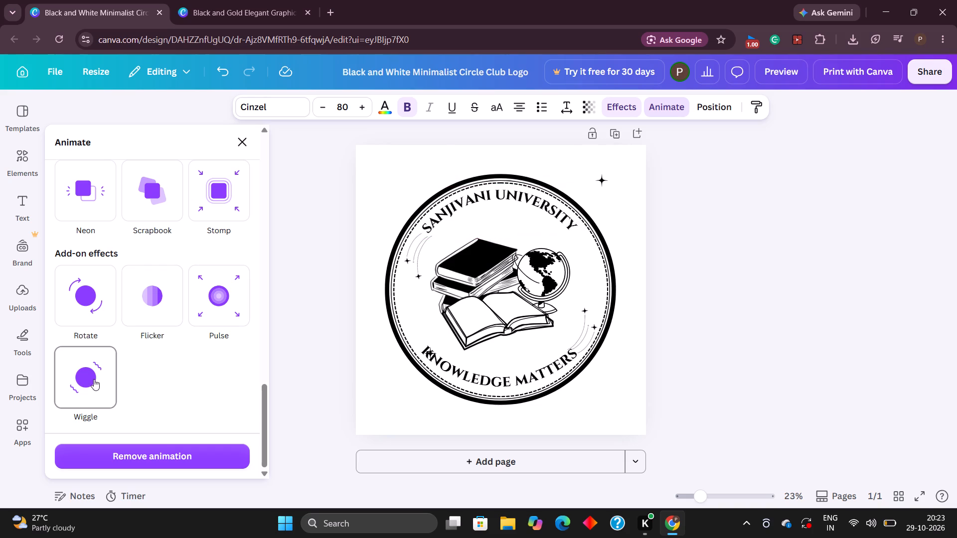
pyautogui.click(144, 298)
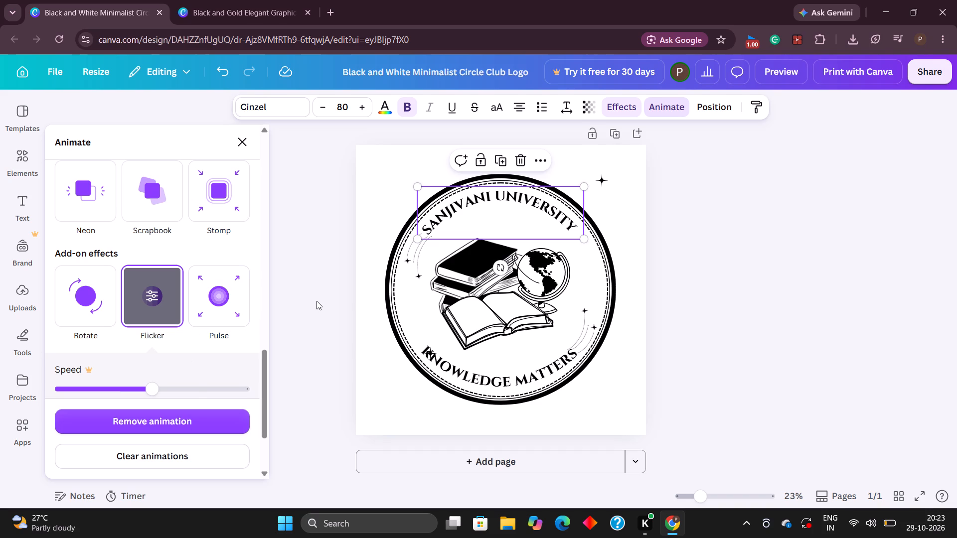
pyautogui.click(675, 249)
pyautogui.click(639, 309)
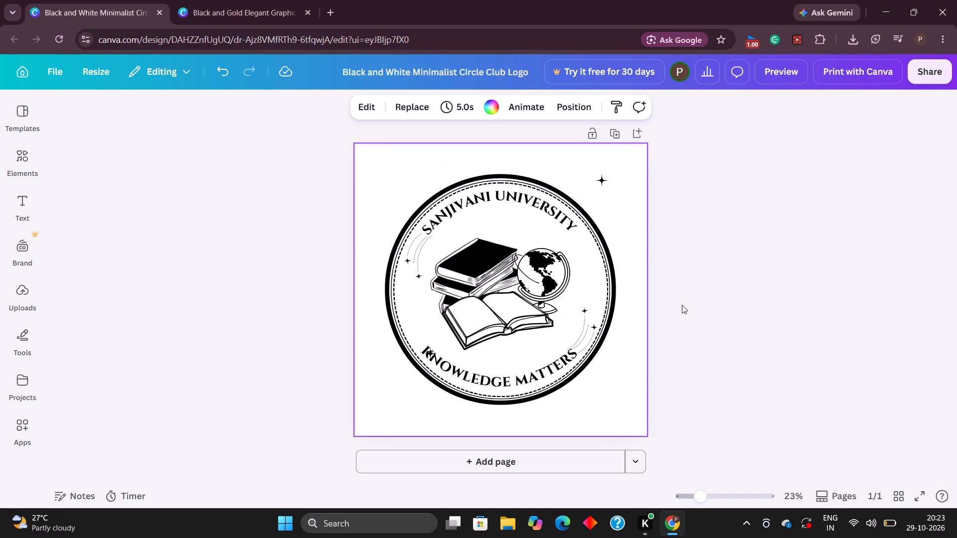
pyautogui.click(704, 301)
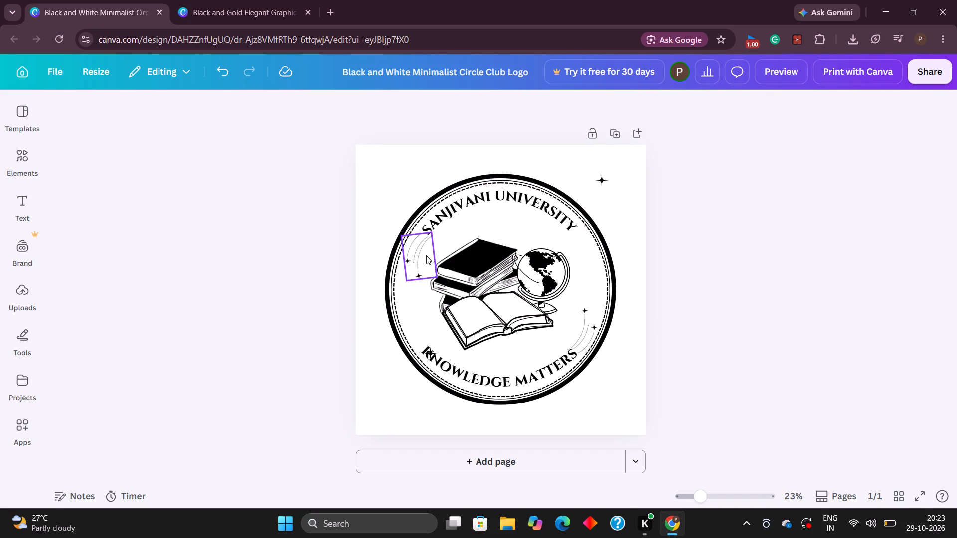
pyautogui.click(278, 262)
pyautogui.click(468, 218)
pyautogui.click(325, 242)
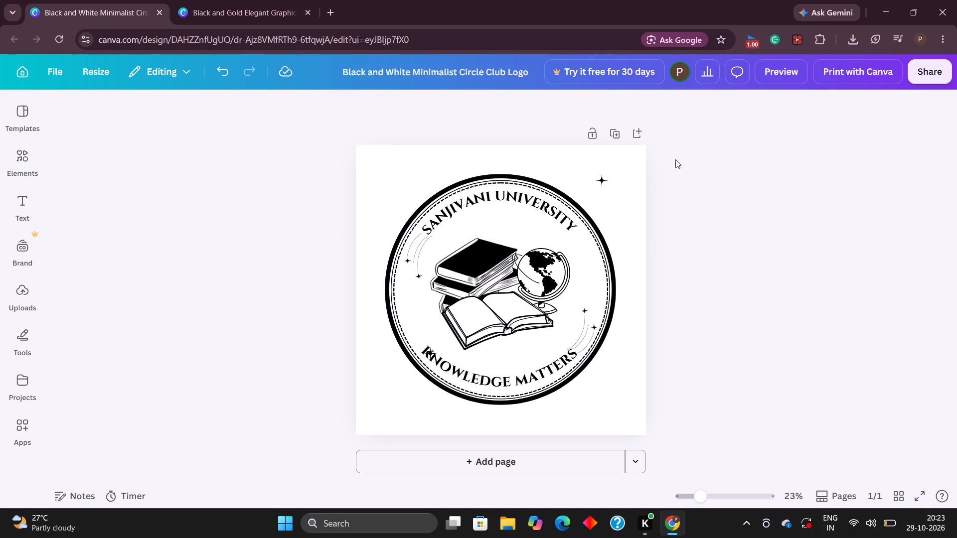
# Set the Typewriter animation of the "Sanjivani University" text to Both, covering entry and exit.
pyautogui.click(561, 206)
pyautogui.click(663, 107)
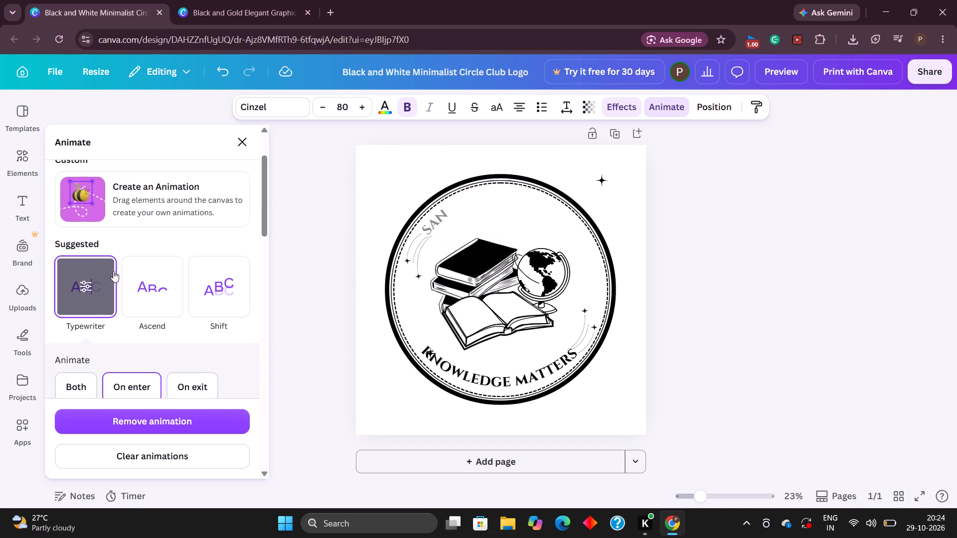
pyautogui.moveTo(85, 278); pyautogui.dragTo(85, 299)
pyautogui.scroll(-1, 85, 299)
pyautogui.click(86, 289)
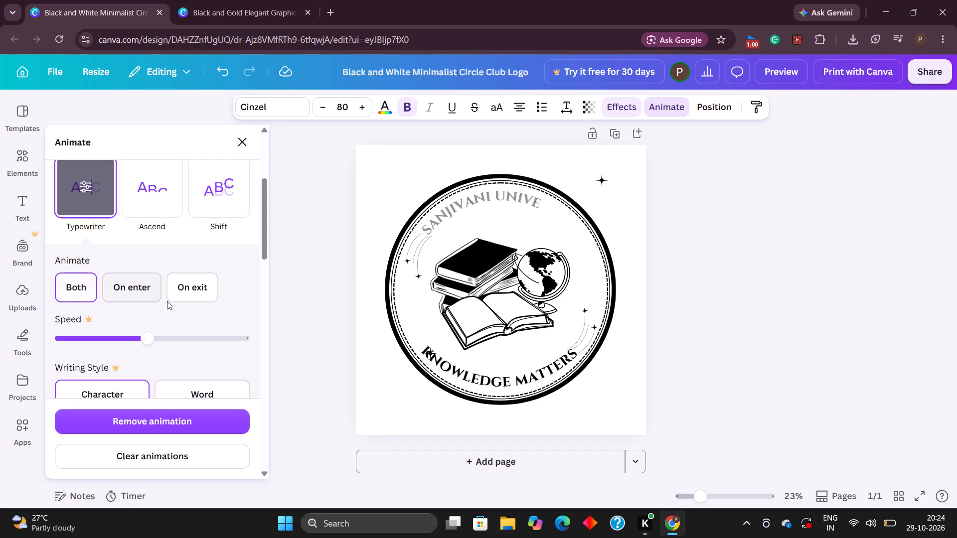
# Apply the Typewriter animation to the curved "Knowledge Matters" text at the bottom of the circle.
pyautogui.click(484, 375)
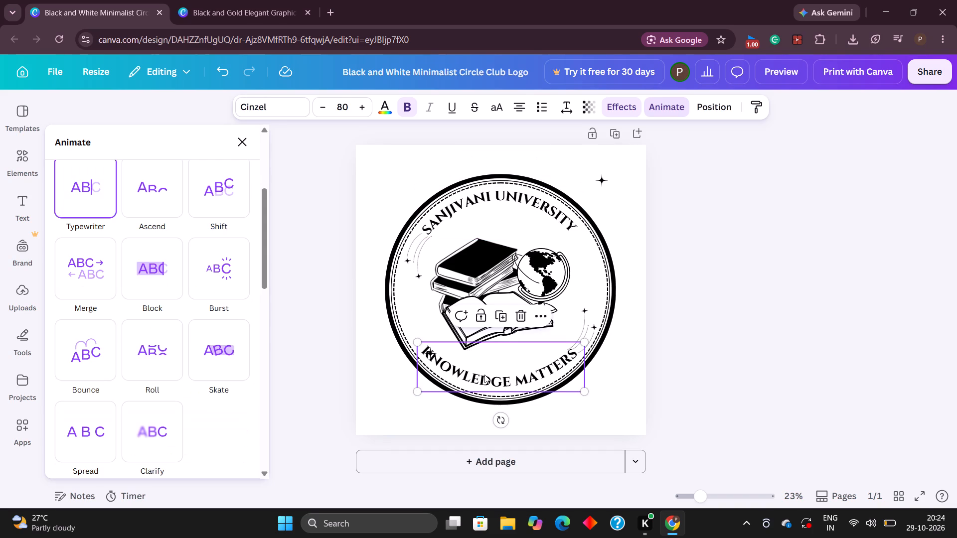
pyautogui.click(87, 193)
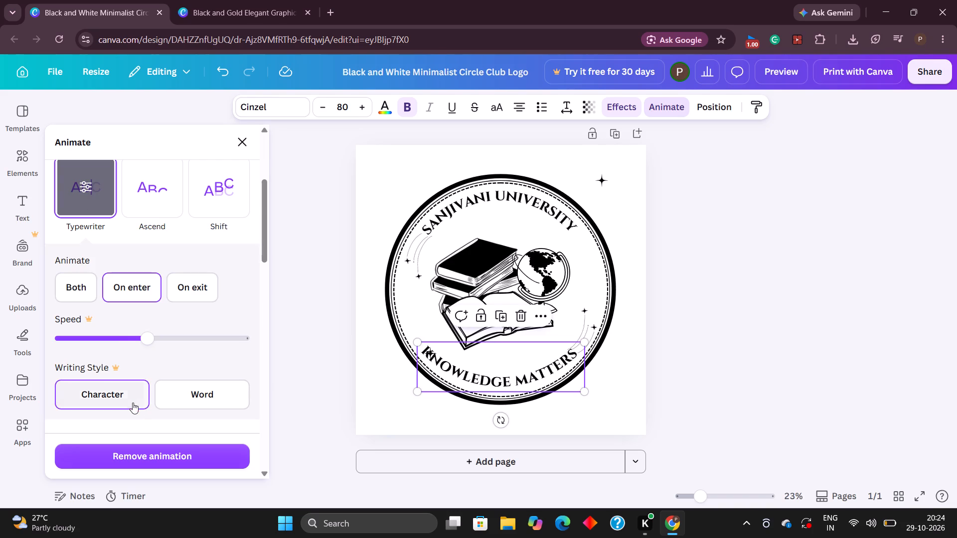
pyautogui.scroll(-3, 141, 344)
pyautogui.scroll(-4, 87, 352)
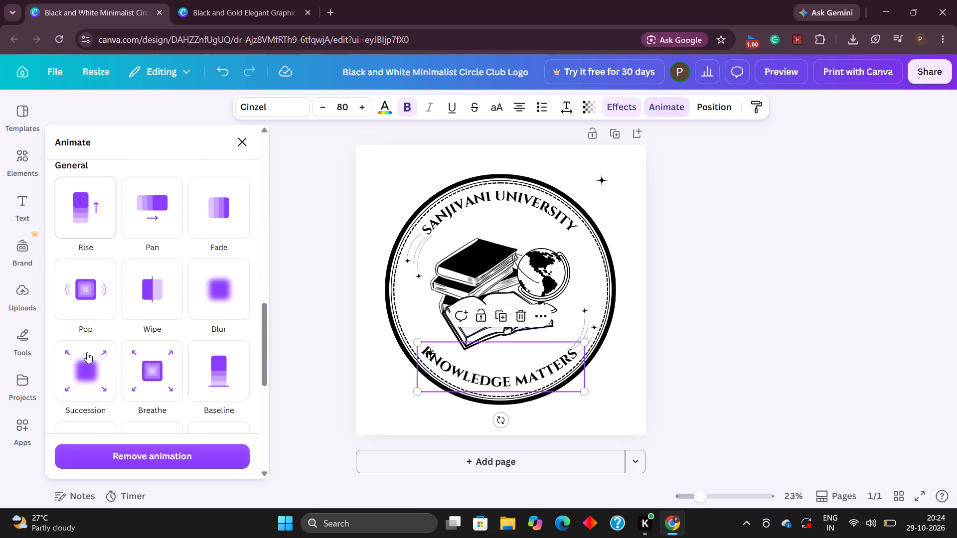
pyautogui.scroll(-1, 87, 352)
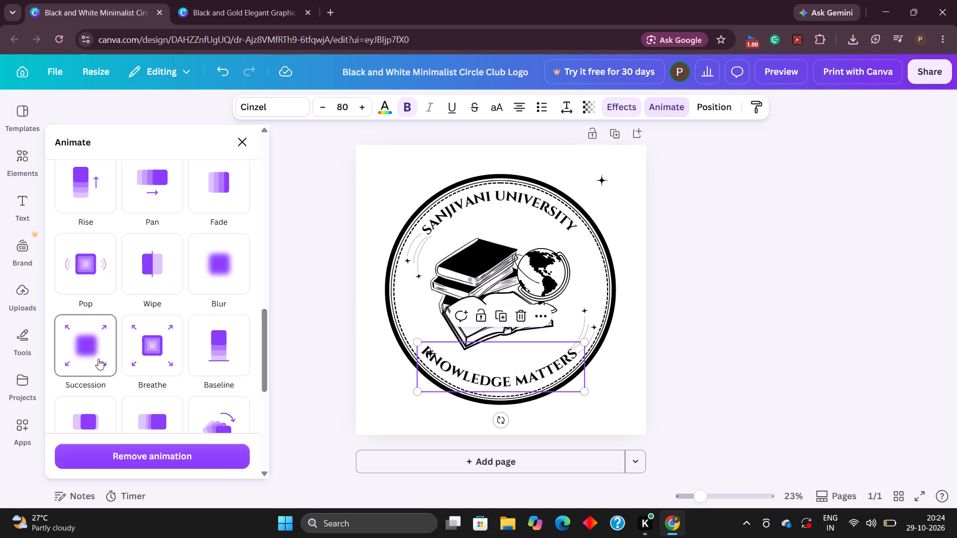
pyautogui.scroll(-6, 98, 359)
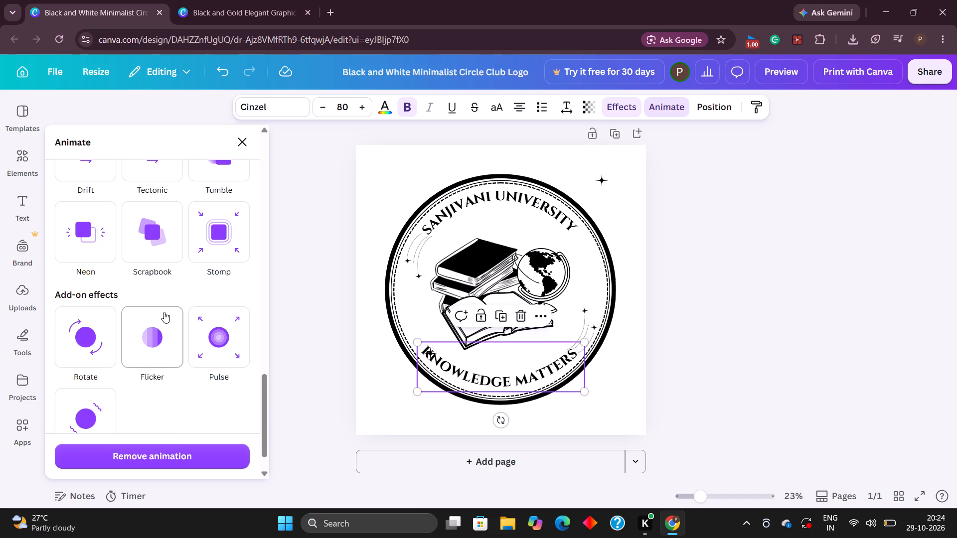
pyautogui.scroll(9, 164, 312)
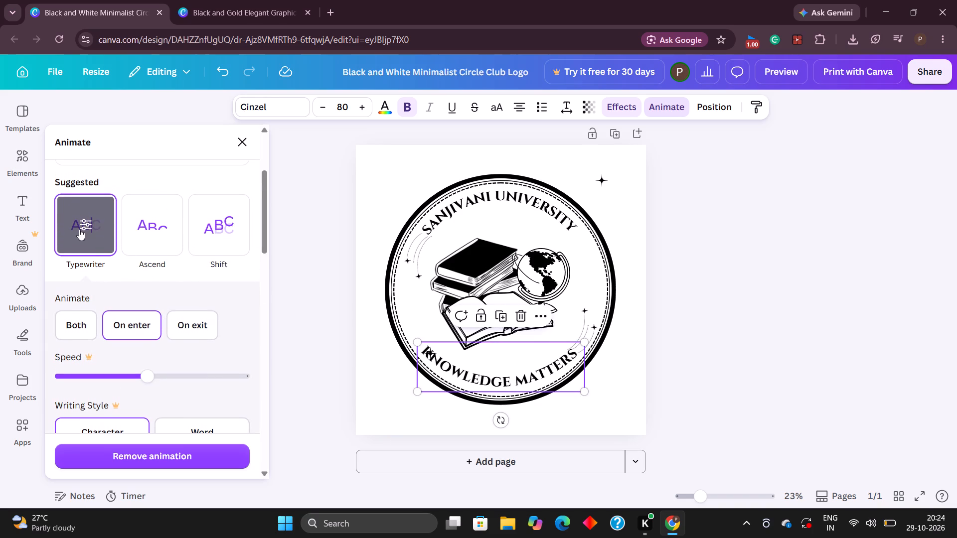
pyautogui.click(312, 341)
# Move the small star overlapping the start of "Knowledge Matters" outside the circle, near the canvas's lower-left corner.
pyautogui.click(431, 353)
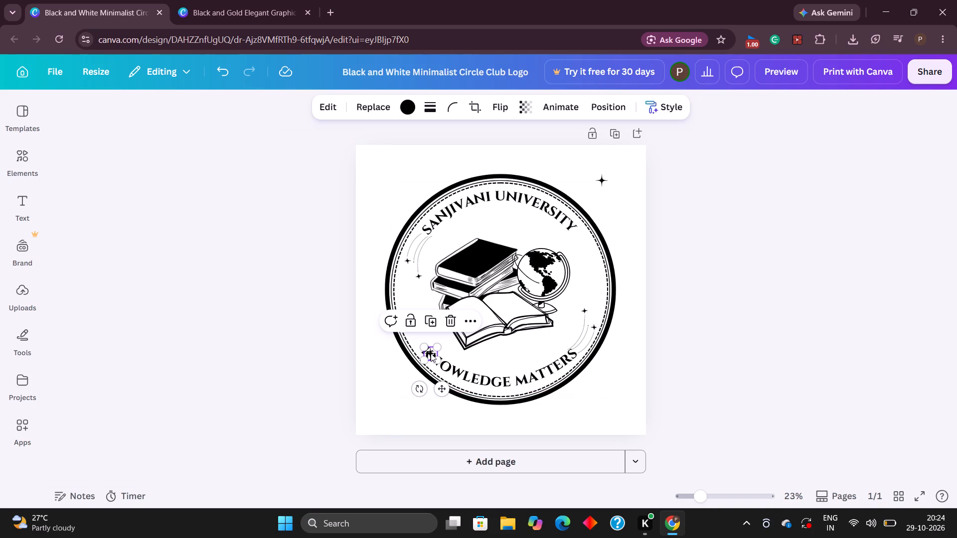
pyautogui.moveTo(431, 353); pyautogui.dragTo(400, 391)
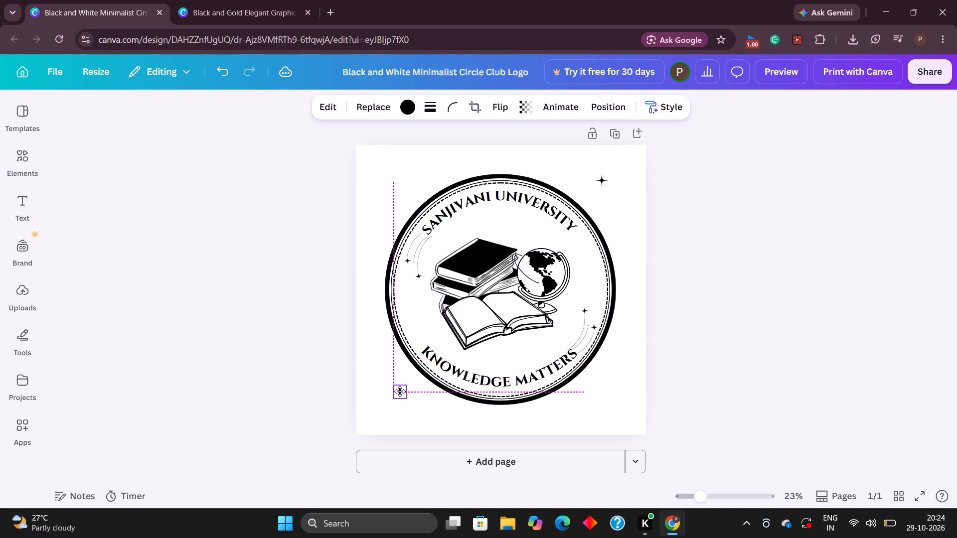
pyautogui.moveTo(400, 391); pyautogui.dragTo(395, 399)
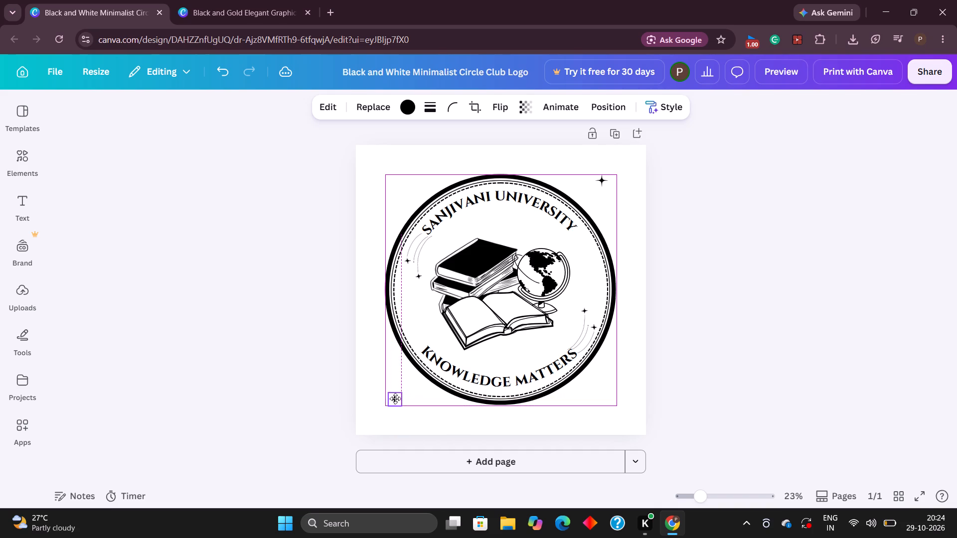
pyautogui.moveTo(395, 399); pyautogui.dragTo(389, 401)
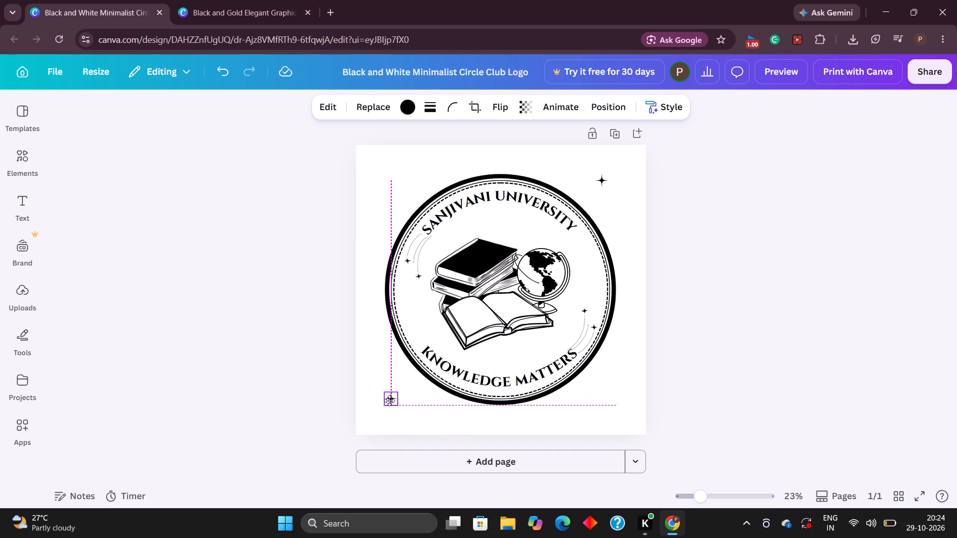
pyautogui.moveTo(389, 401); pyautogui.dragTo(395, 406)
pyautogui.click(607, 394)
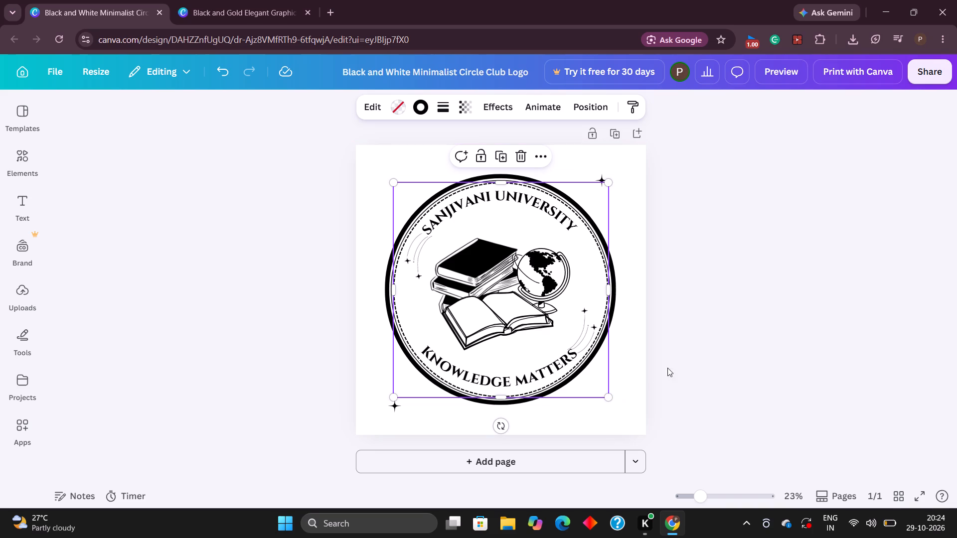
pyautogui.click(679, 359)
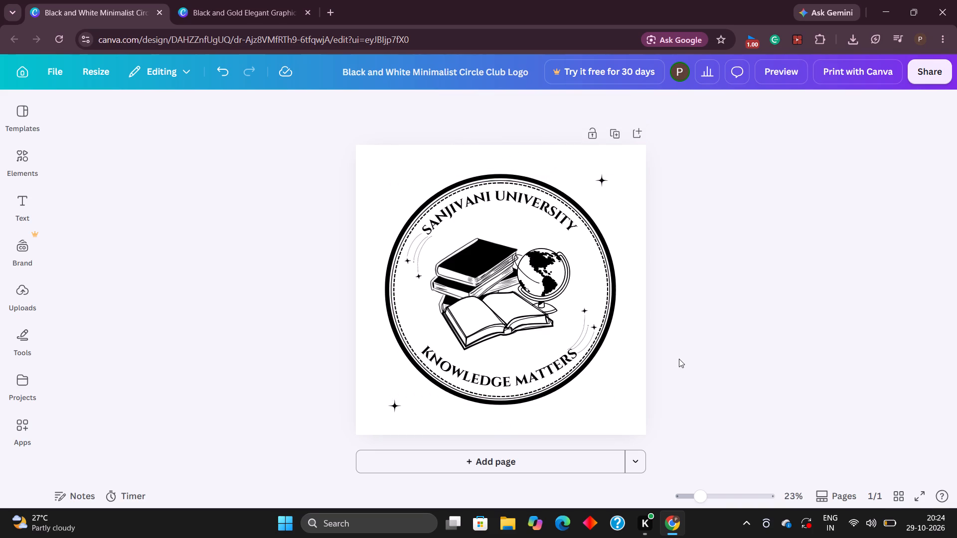
# Delete the small star outside the circle near the canvas's lower-left corner.
pyautogui.click(396, 405)
pyautogui.click(415, 373)
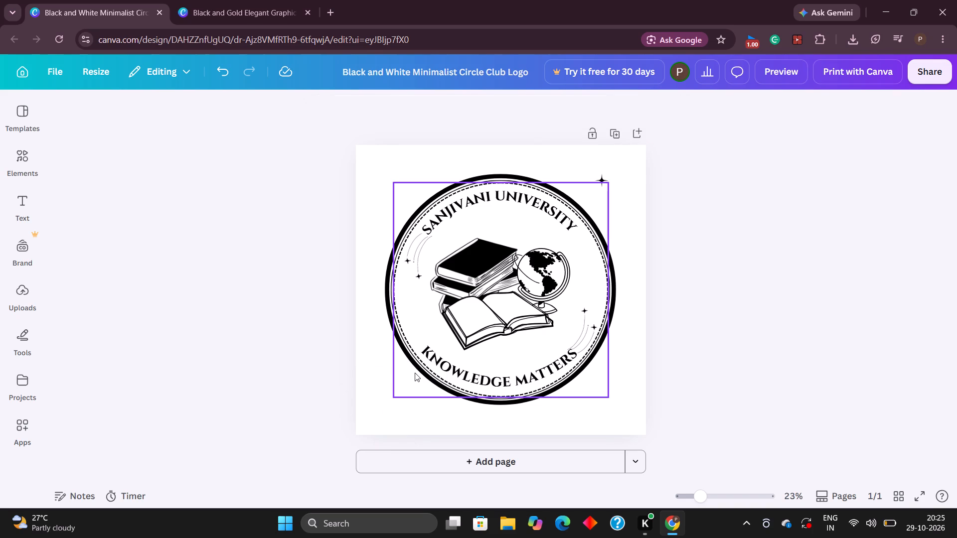
pyautogui.click(709, 386)
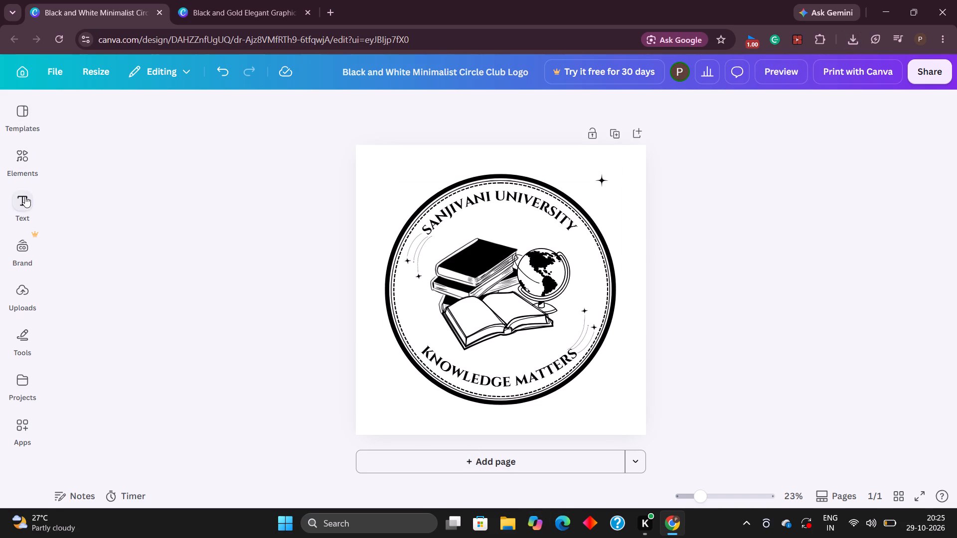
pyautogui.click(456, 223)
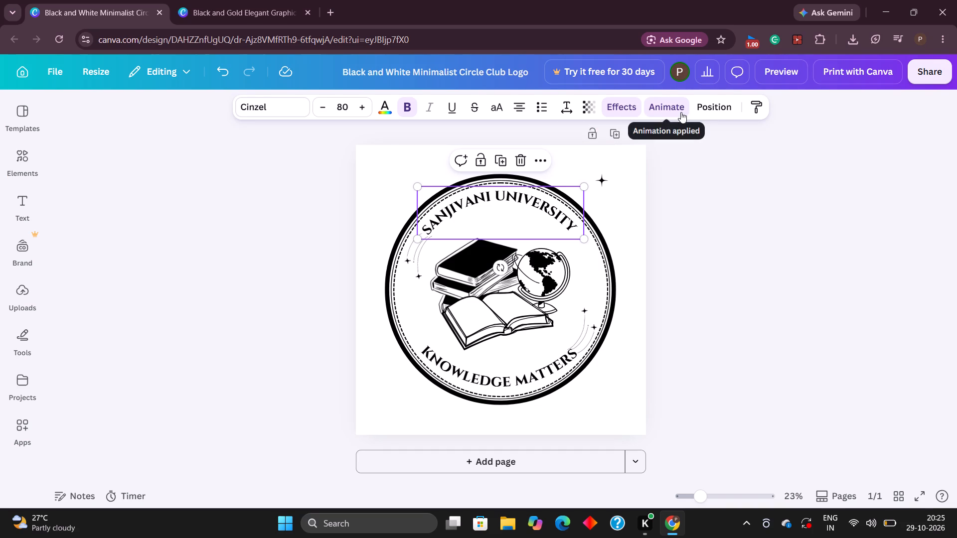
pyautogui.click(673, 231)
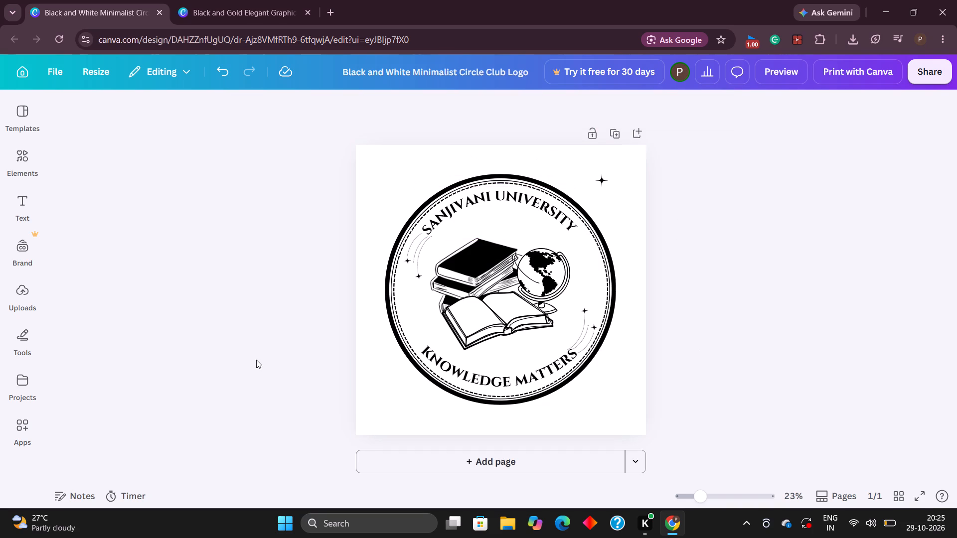
# Download the animated logo as an MP4 video at 1440 x 1440 px quality.
pyautogui.click(53, 64)
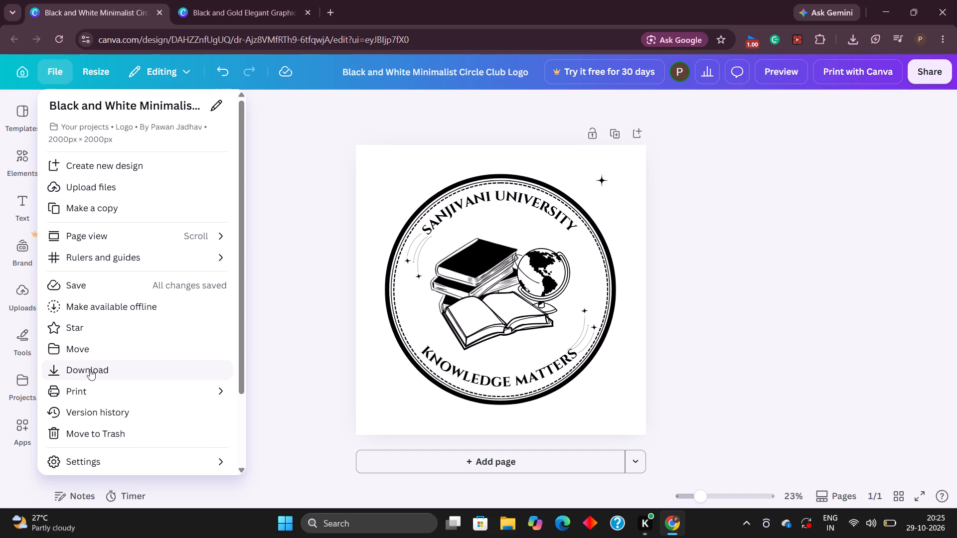
pyautogui.click(90, 369)
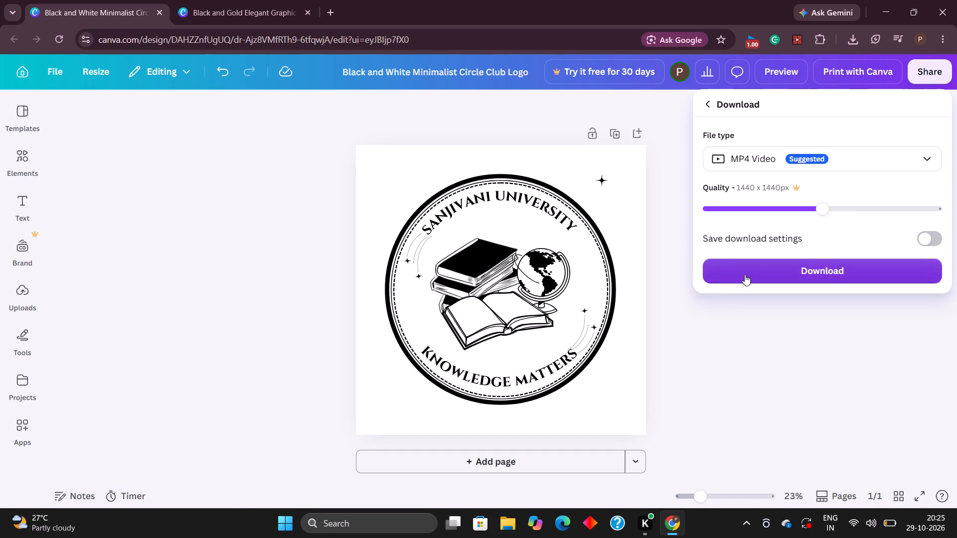
pyautogui.click(745, 274)
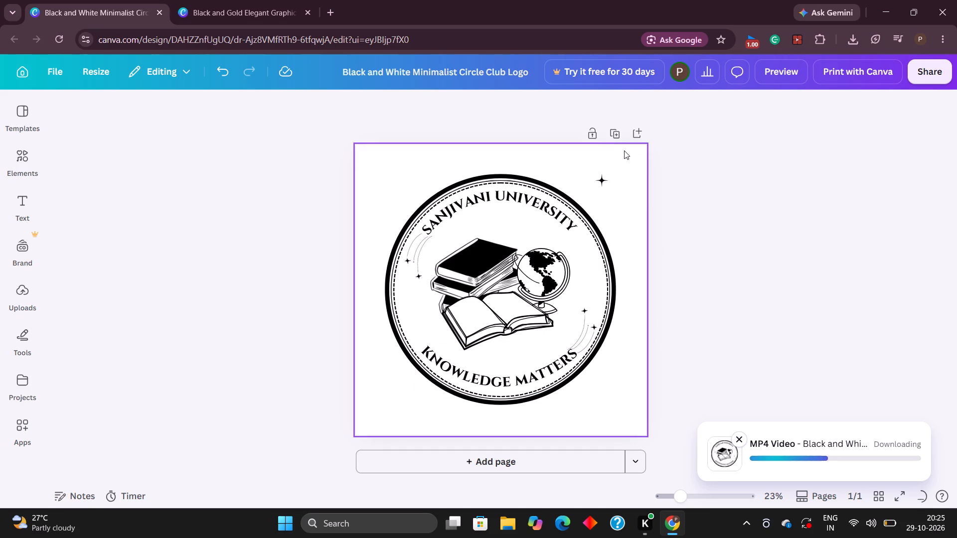
# Lock the logo page.
pyautogui.click(592, 129)
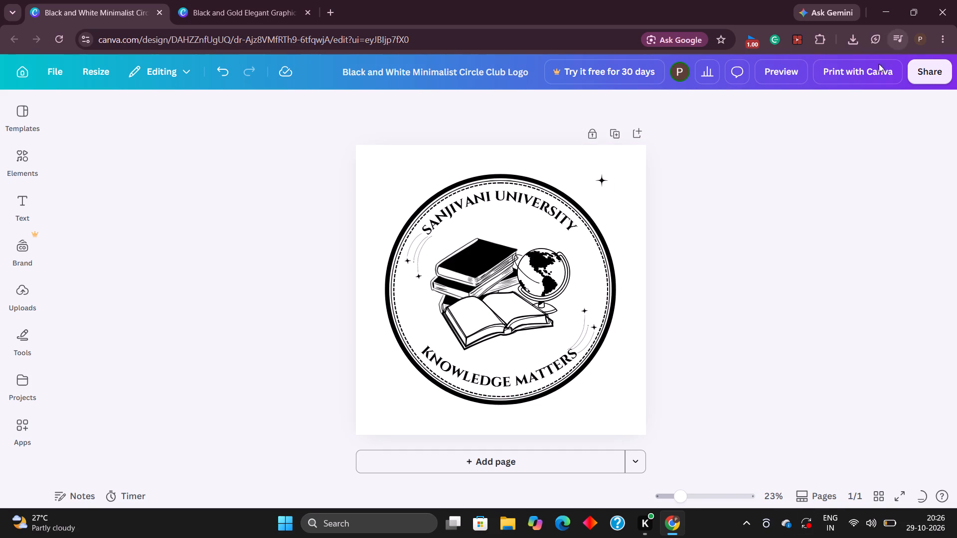
# Check the progress of the MP4 video download.
pyautogui.click(921, 493)
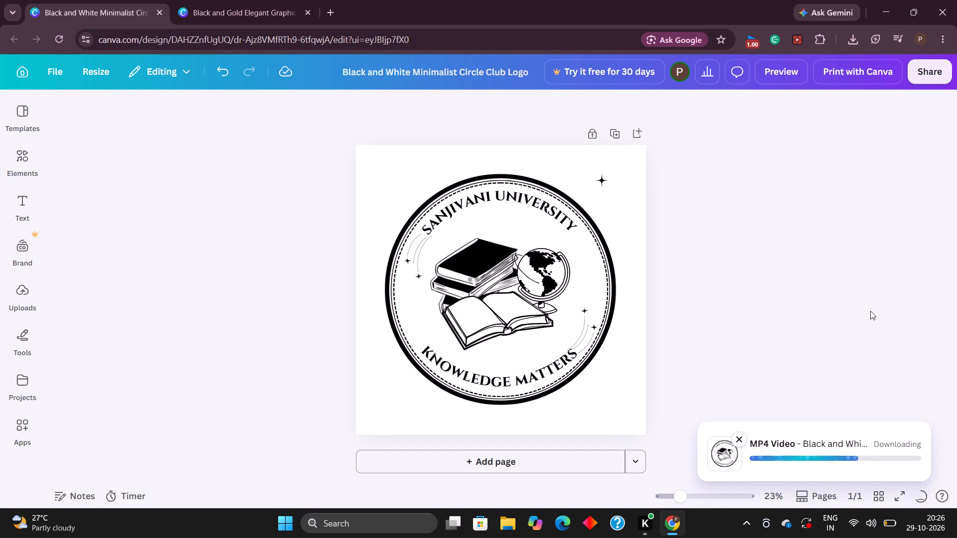
pyautogui.click(870, 311)
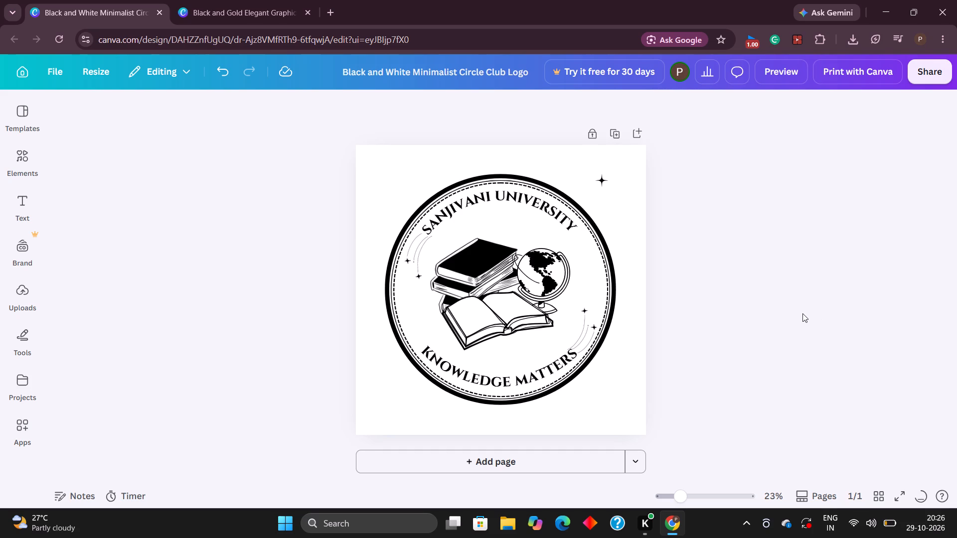
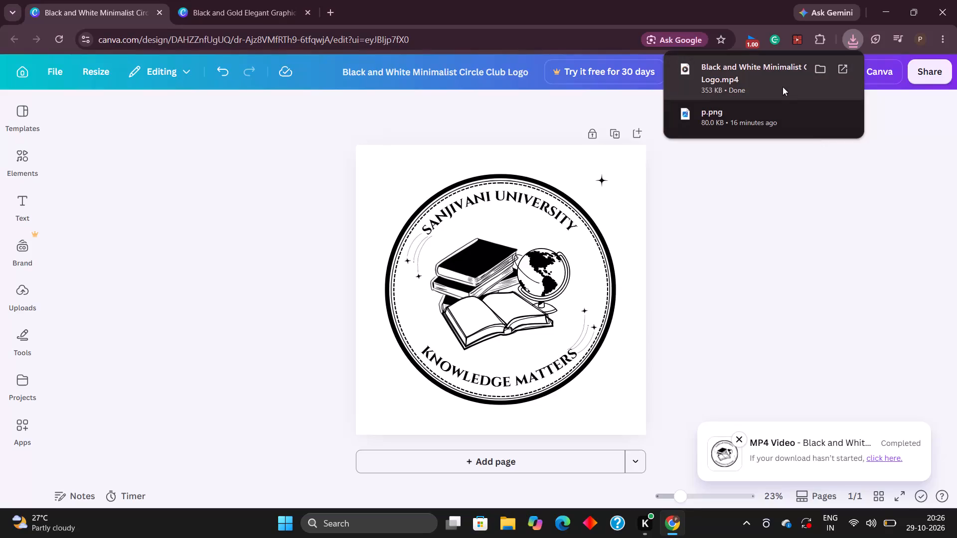
# Play the downloaded MP4 logo video in Media Player and close the player.
pyautogui.doubleClick(760, 74)
pyautogui.click(485, 262)
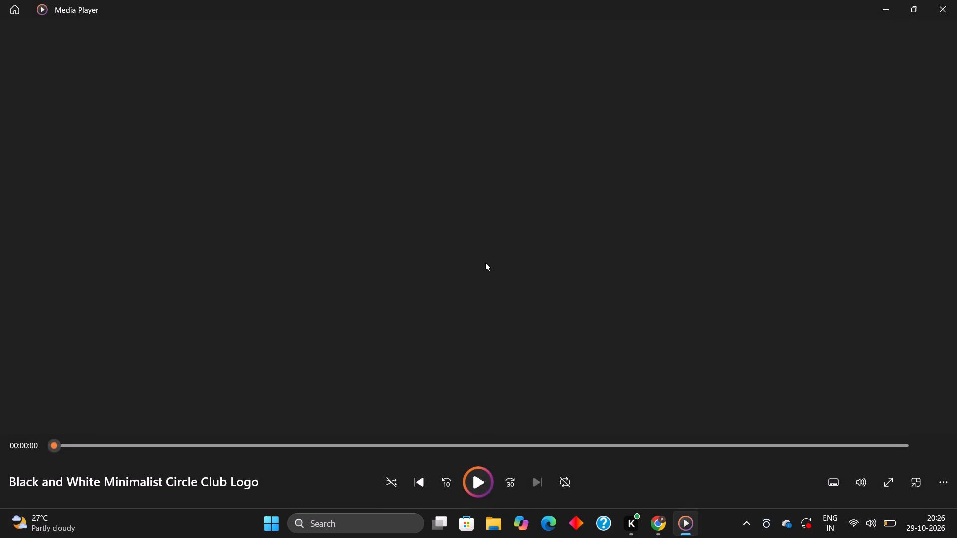
pyautogui.click(444, 261)
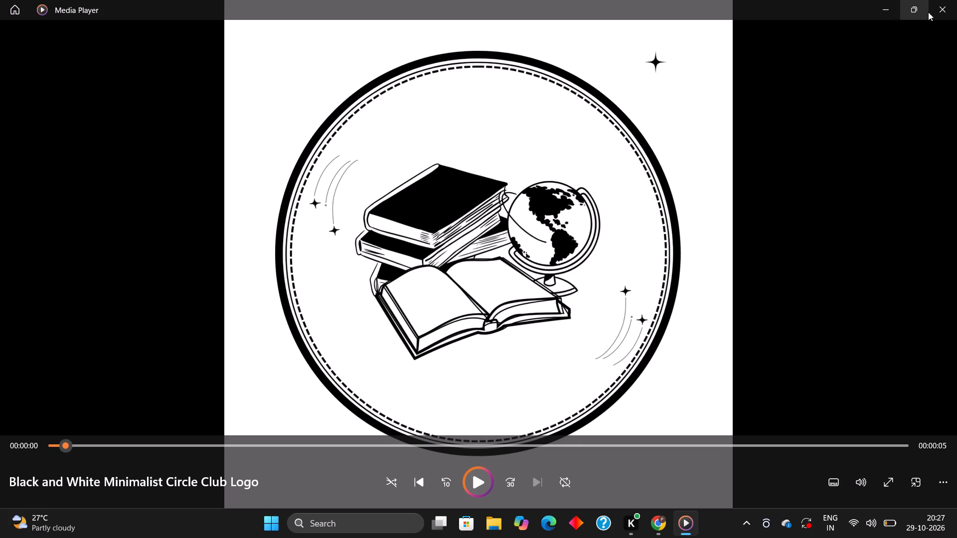
pyautogui.click(939, 1)
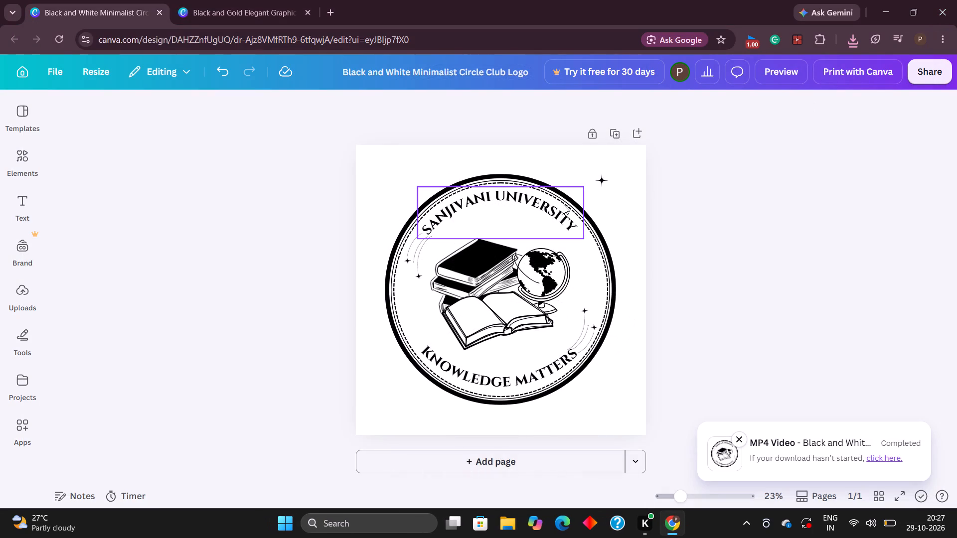
# Unlock the logo page for editing.
pyautogui.click(535, 214)
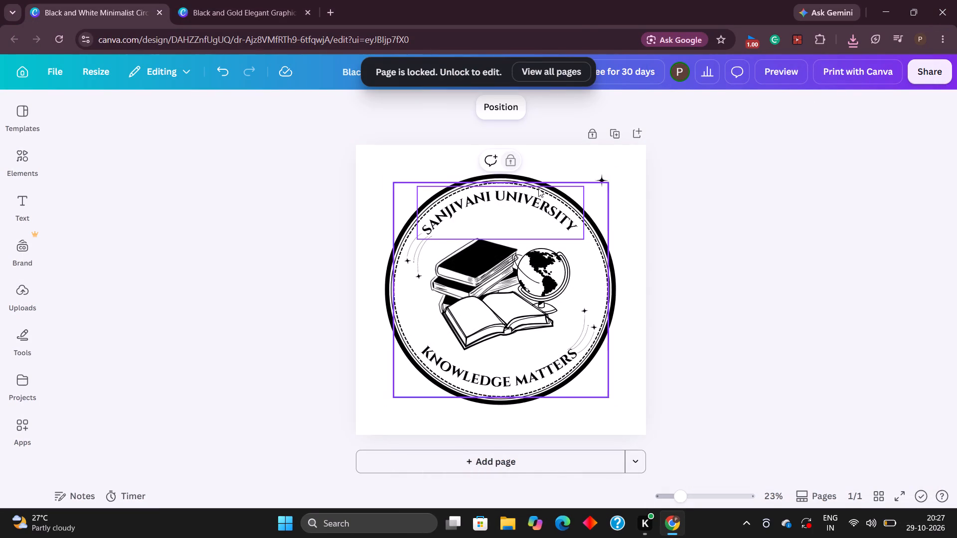
pyautogui.click(598, 134)
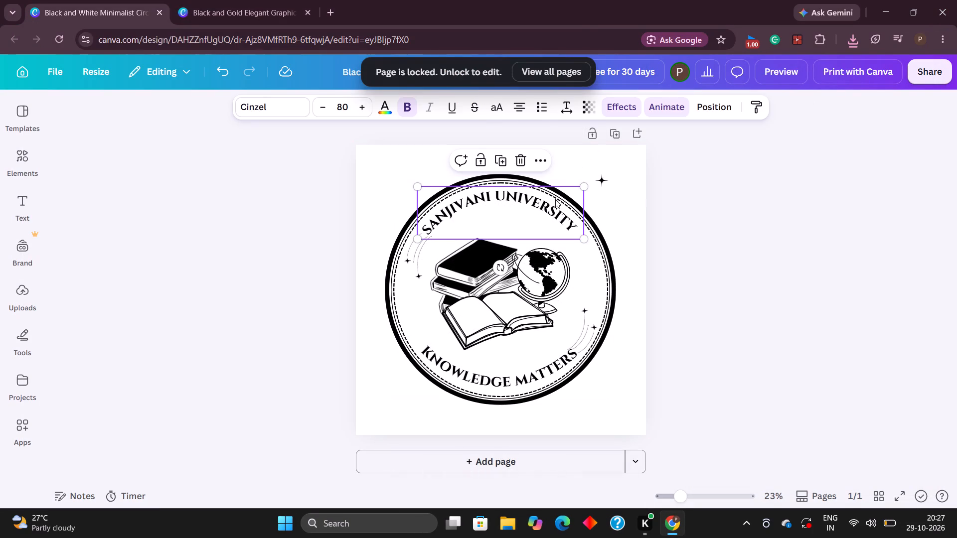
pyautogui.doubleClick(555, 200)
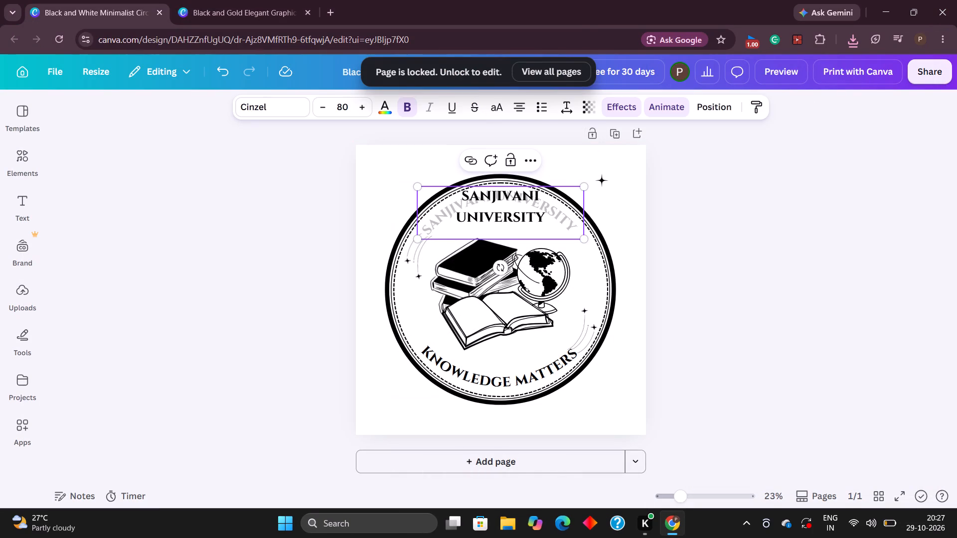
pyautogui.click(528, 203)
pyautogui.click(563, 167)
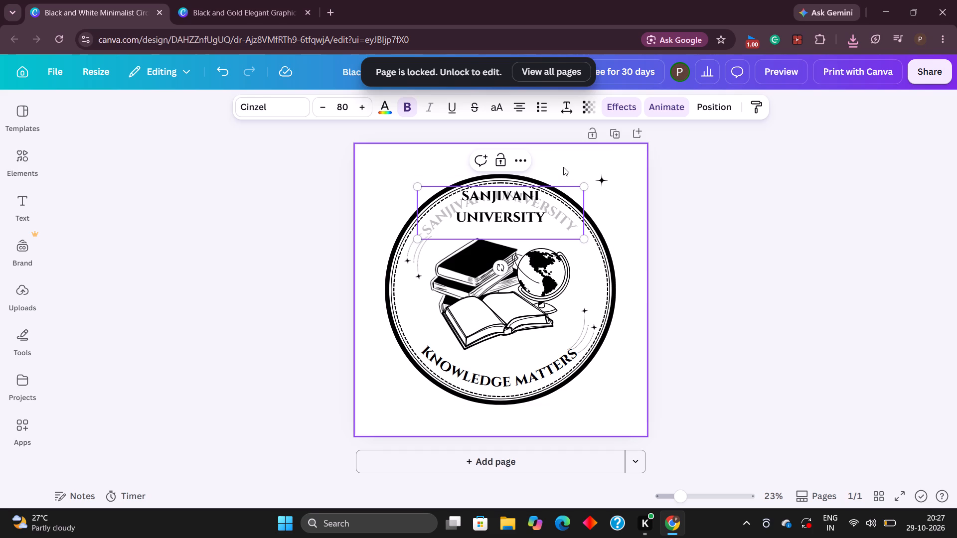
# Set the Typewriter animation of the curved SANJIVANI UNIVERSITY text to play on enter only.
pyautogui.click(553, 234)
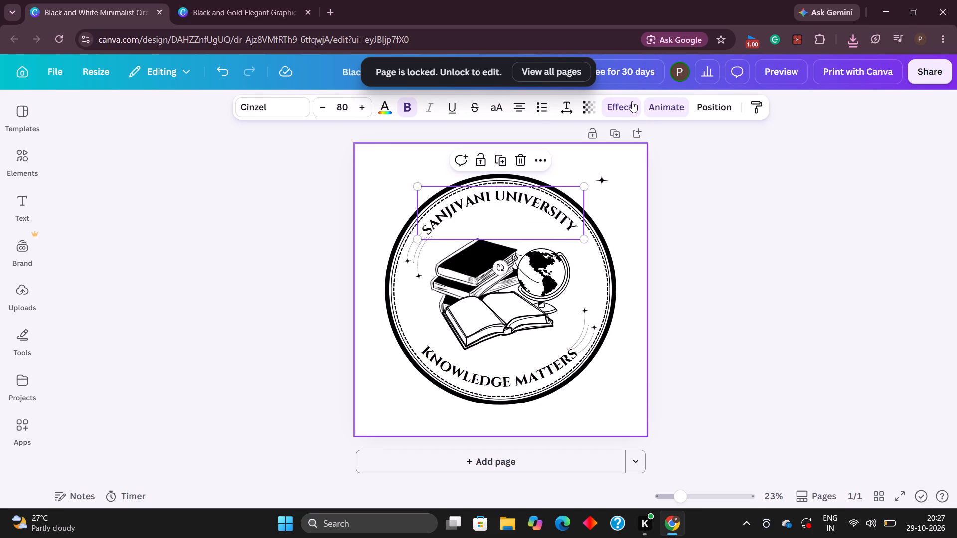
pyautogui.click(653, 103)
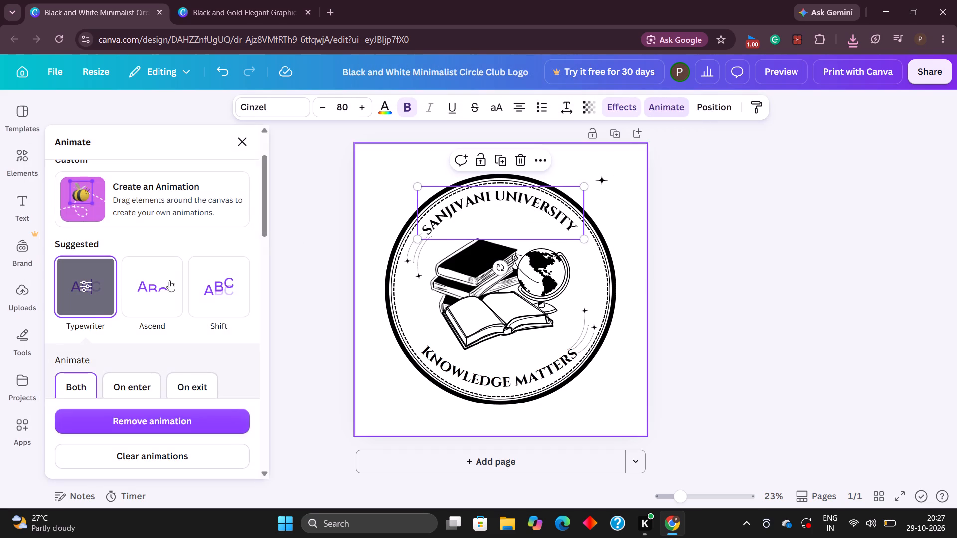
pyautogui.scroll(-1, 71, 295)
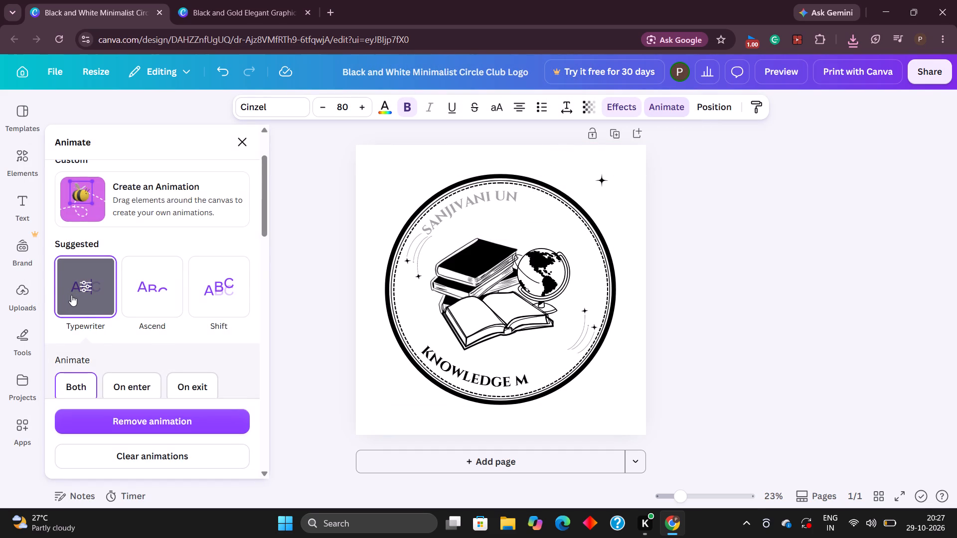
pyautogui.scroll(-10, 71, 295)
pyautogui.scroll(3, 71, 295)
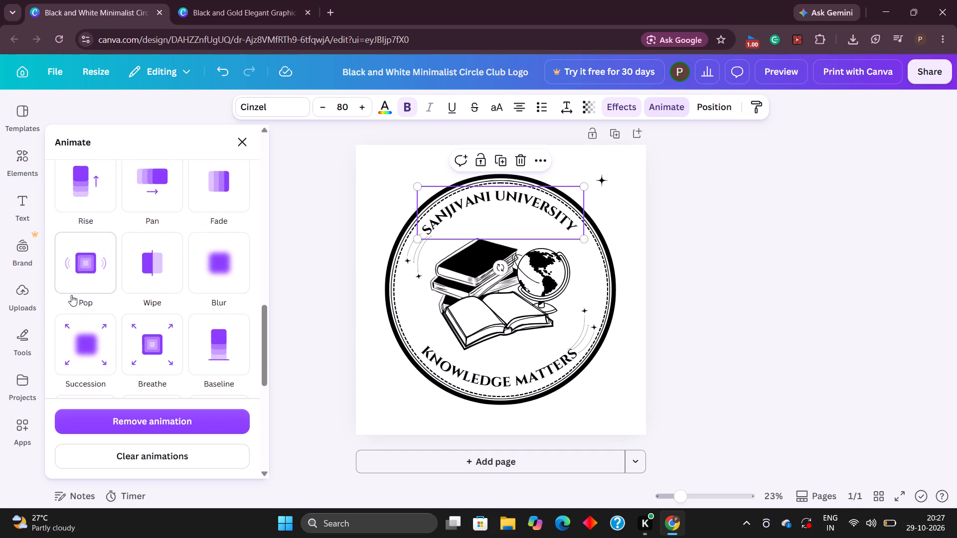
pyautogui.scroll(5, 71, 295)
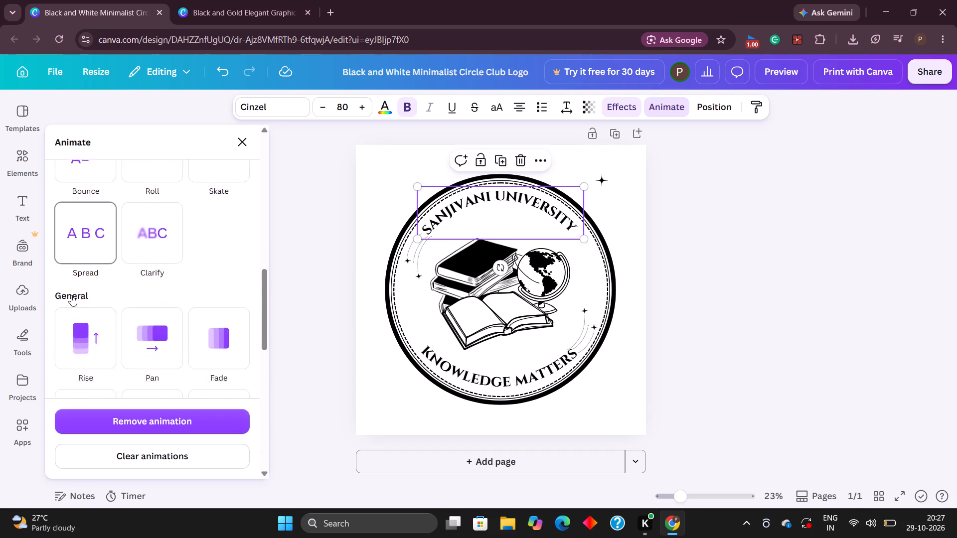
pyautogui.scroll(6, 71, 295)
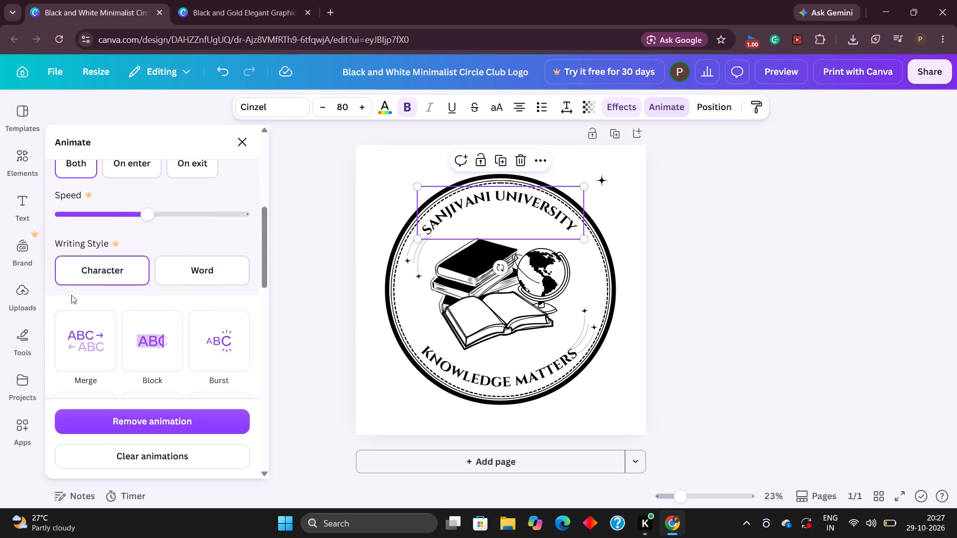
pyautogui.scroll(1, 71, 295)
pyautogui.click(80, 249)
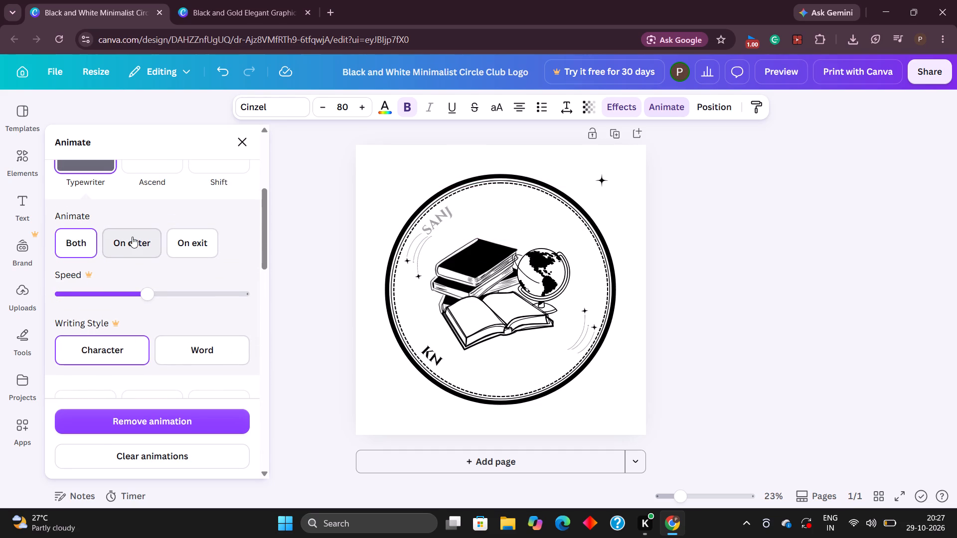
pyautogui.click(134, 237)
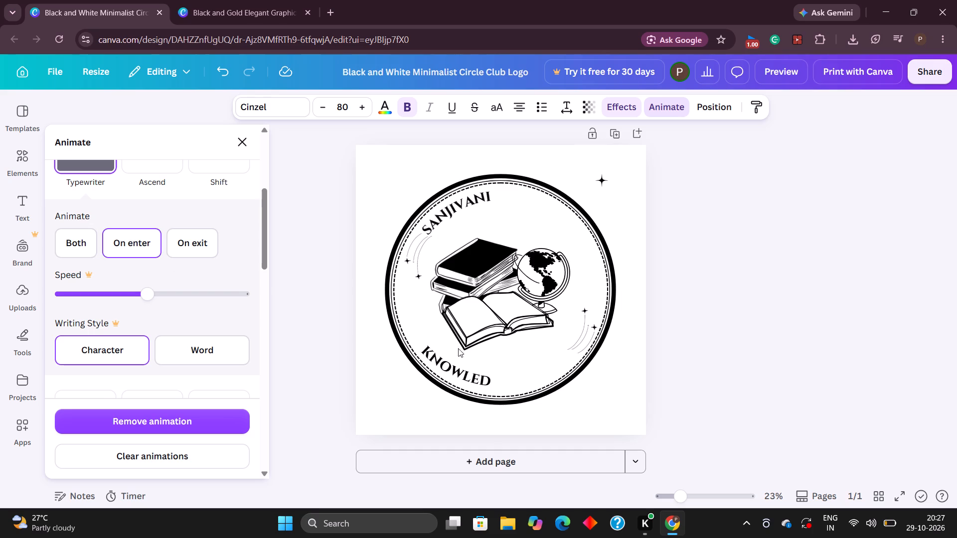
# With the SANJIVANI UNIVERSITY text selected, clear the animations from the logo design.
pyautogui.click(452, 362)
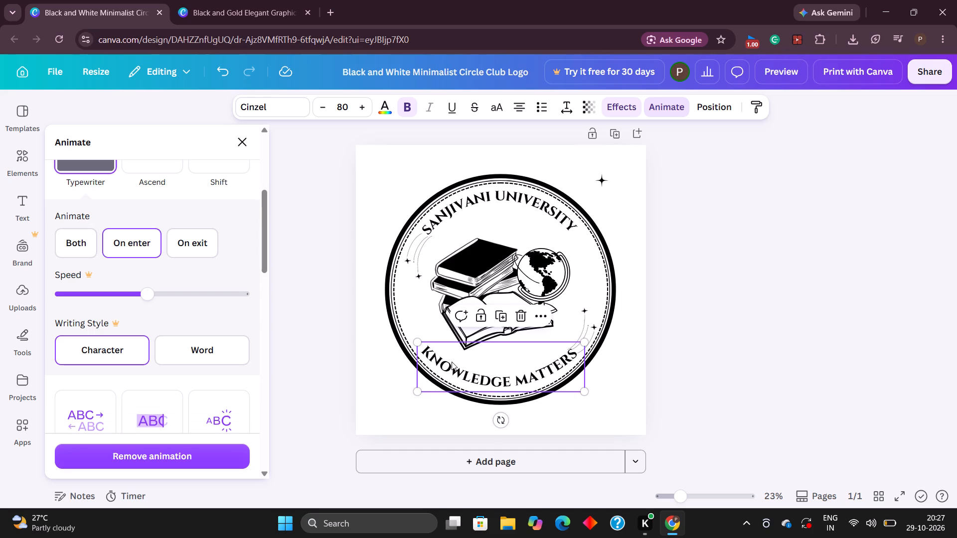
pyautogui.click(433, 215)
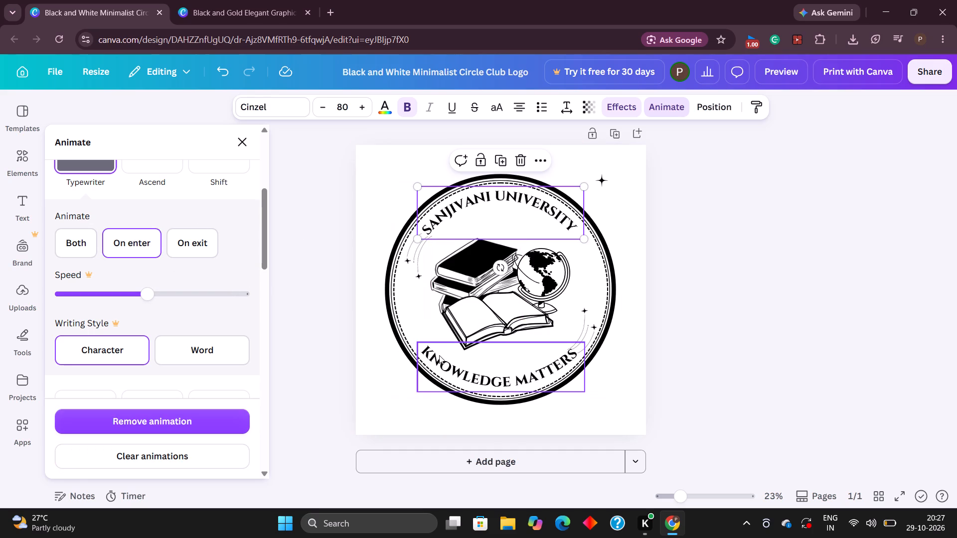
pyautogui.click(439, 355)
pyautogui.click(458, 207)
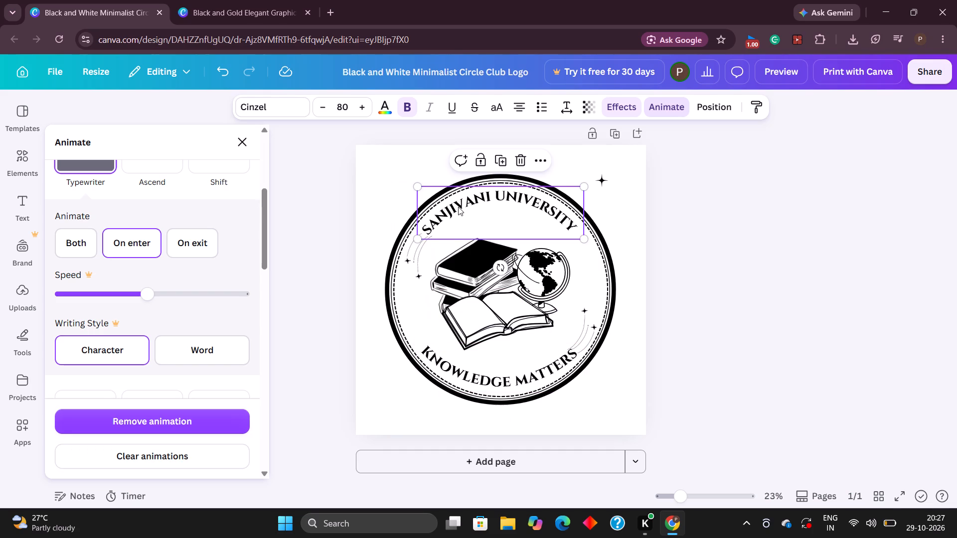
pyautogui.click(209, 270)
pyautogui.scroll(-4, 209, 270)
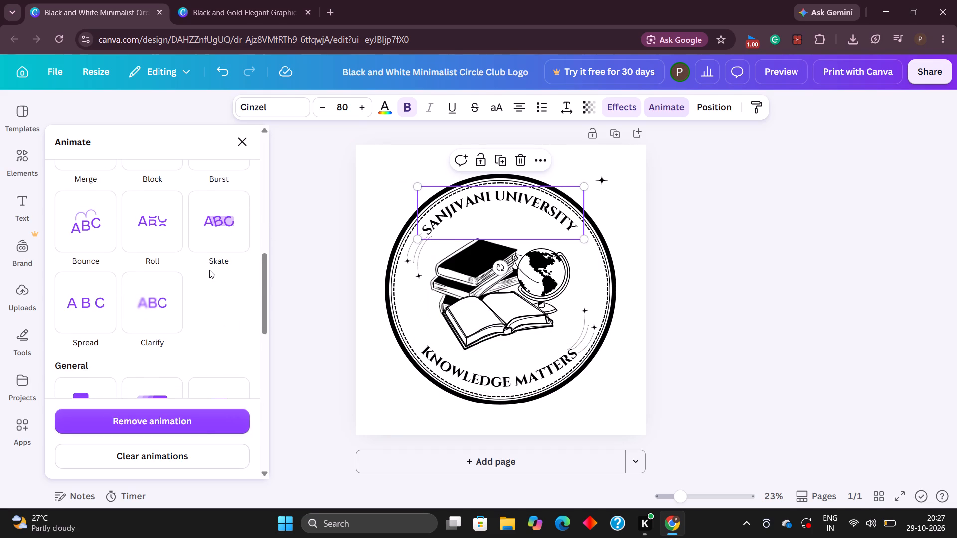
pyautogui.click(205, 462)
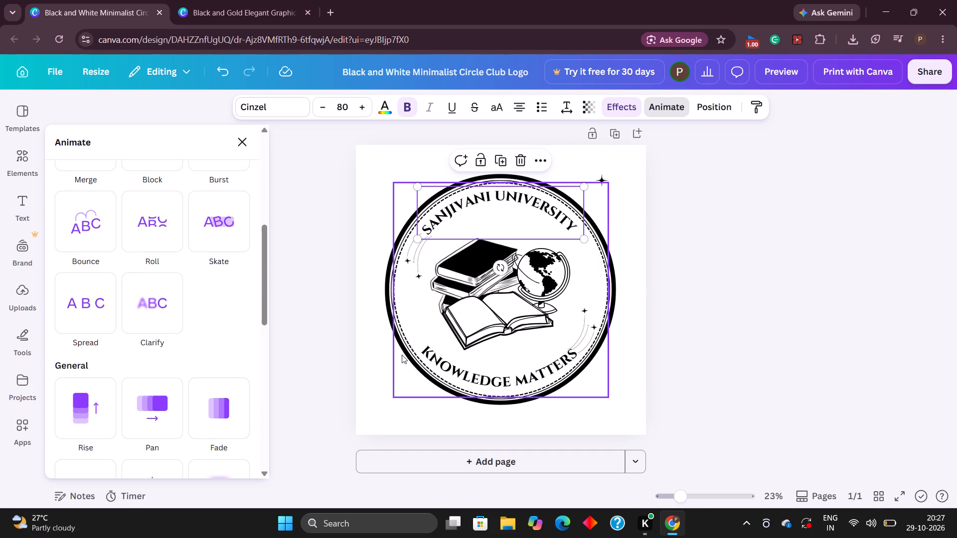